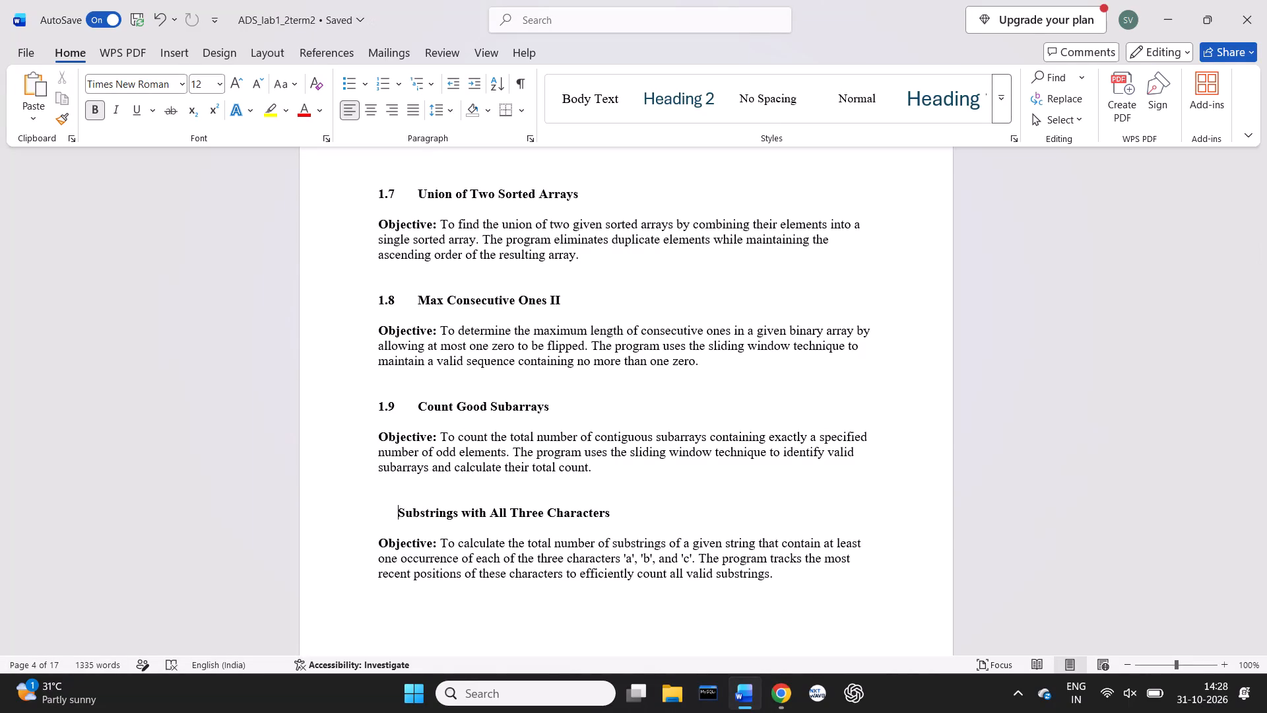
# Number the "Substrings with All Three Characters" heading as 2.0, keeping the number and title on one line.
pyautogui.write('2.0')
pyautogui.press('Return')
pyautogui.press('BackSpace')
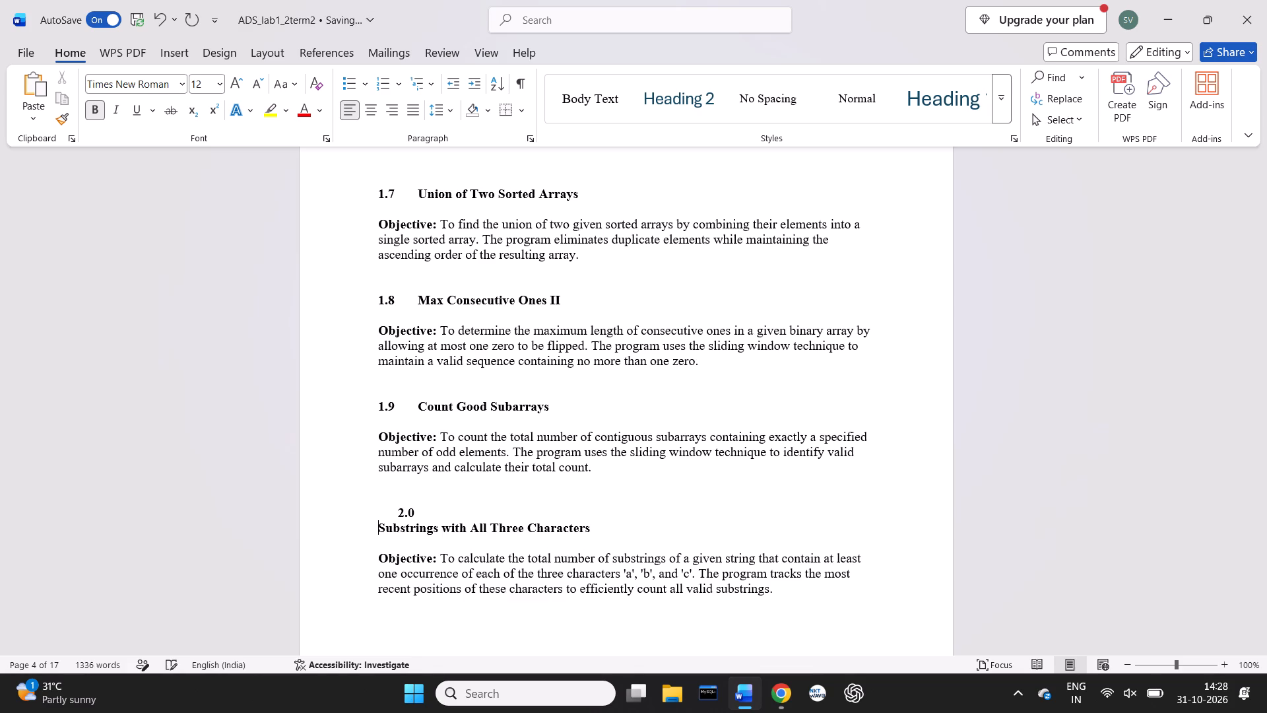
pyautogui.press('BackSpace')
pyautogui.press('space')
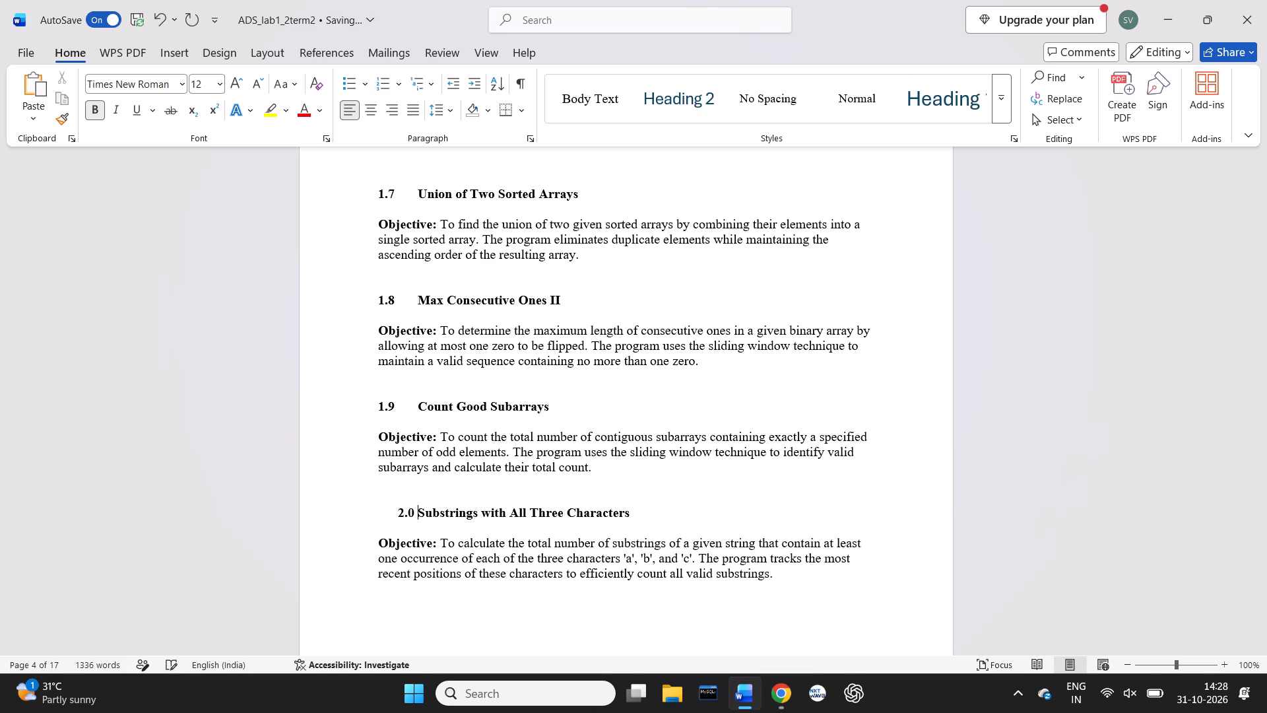
pyautogui.click(399, 516)
pyautogui.press('Left')
pyautogui.press('Down')
pyautogui.press('Right')
pyautogui.press('Right')
pyautogui.press('Right')
# Insert seven blank lines above the "Experimentation" heading so that it starts on a new page.
pyautogui.scroll(-3, 399, 516)
pyautogui.click(401, 478)
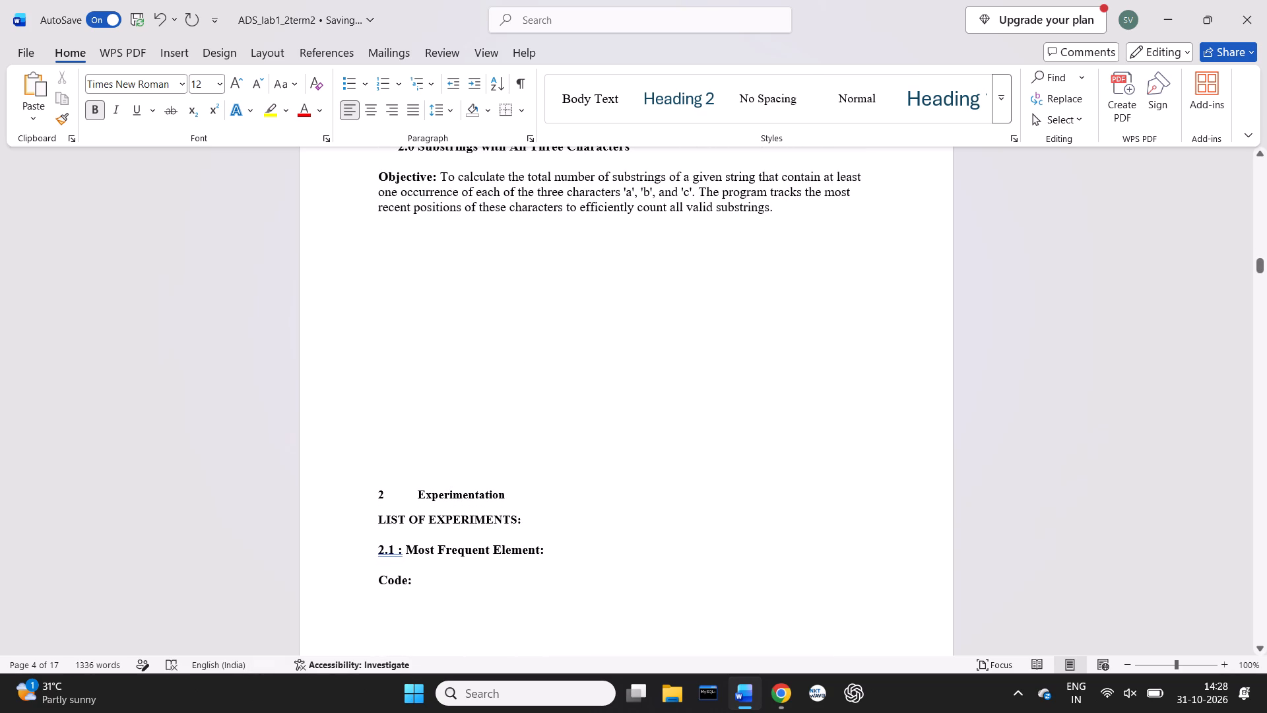
pyautogui.press('Return')
pyautogui.press('Return')
pyautogui.press('Return')
pyautogui.press('Return')
pyautogui.press('Return')
pyautogui.press('Return')
pyautogui.press('Return')
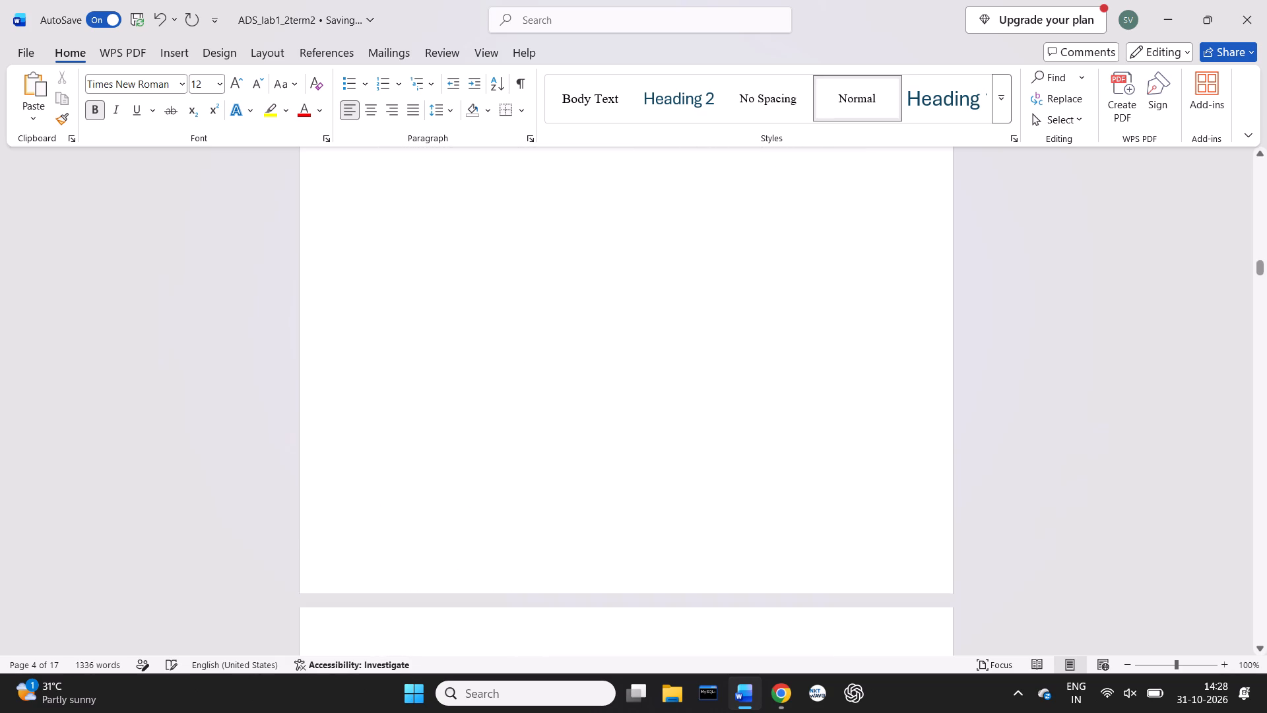
pyautogui.scroll(-1, 401, 478)
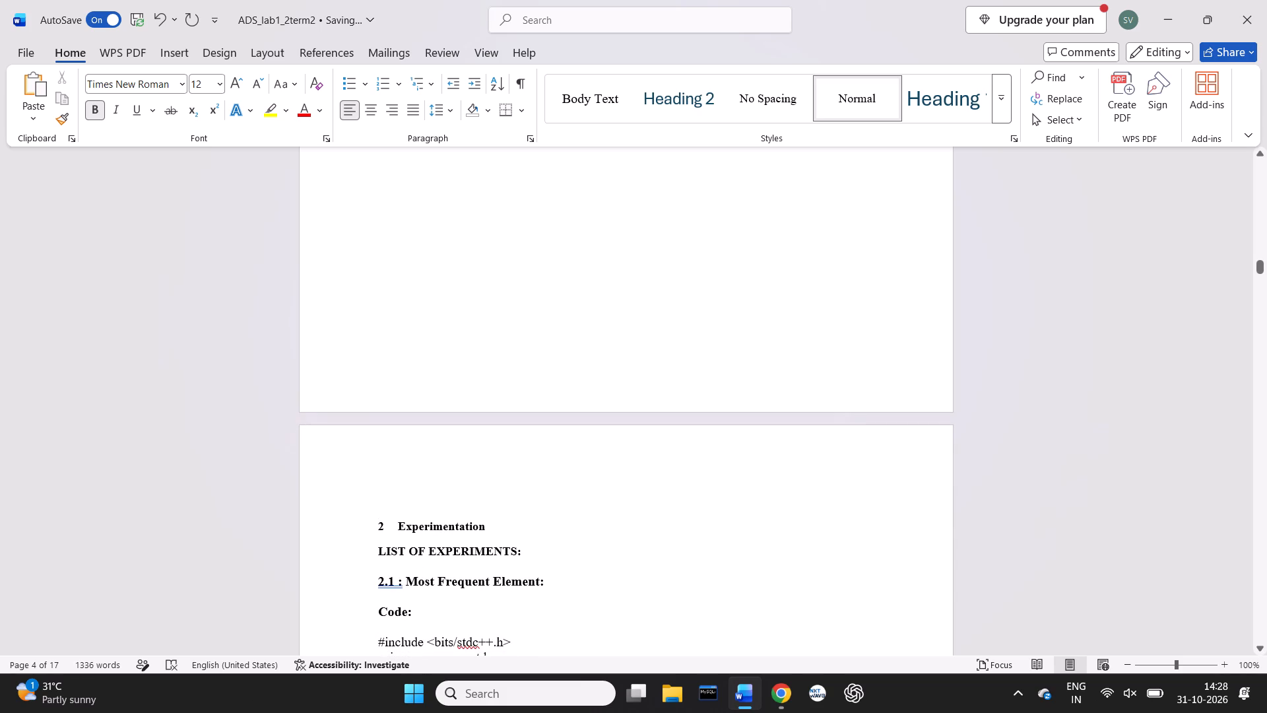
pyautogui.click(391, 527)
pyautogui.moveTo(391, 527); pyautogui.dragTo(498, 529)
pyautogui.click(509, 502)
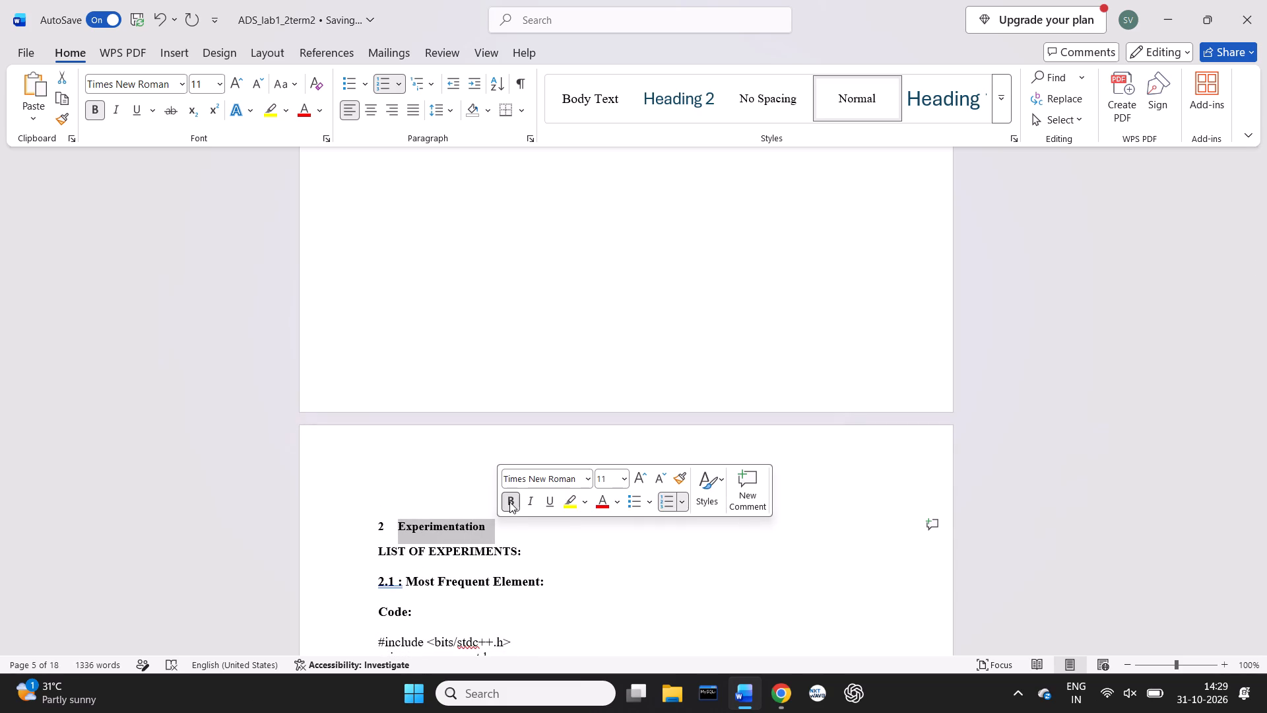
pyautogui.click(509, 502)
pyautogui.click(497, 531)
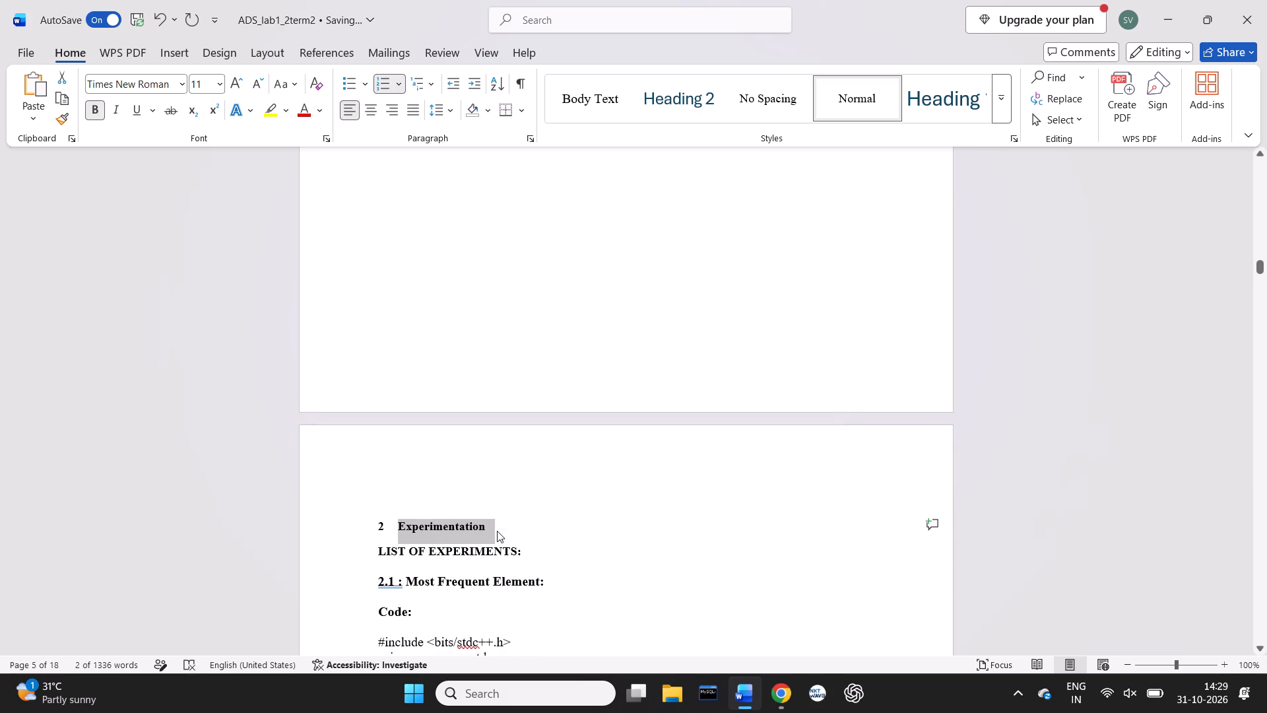
# Set the font size of the "Experimentation" heading to 12.
pyautogui.scroll(-1, 497, 531)
pyautogui.moveTo(489, 487); pyautogui.dragTo(423, 489)
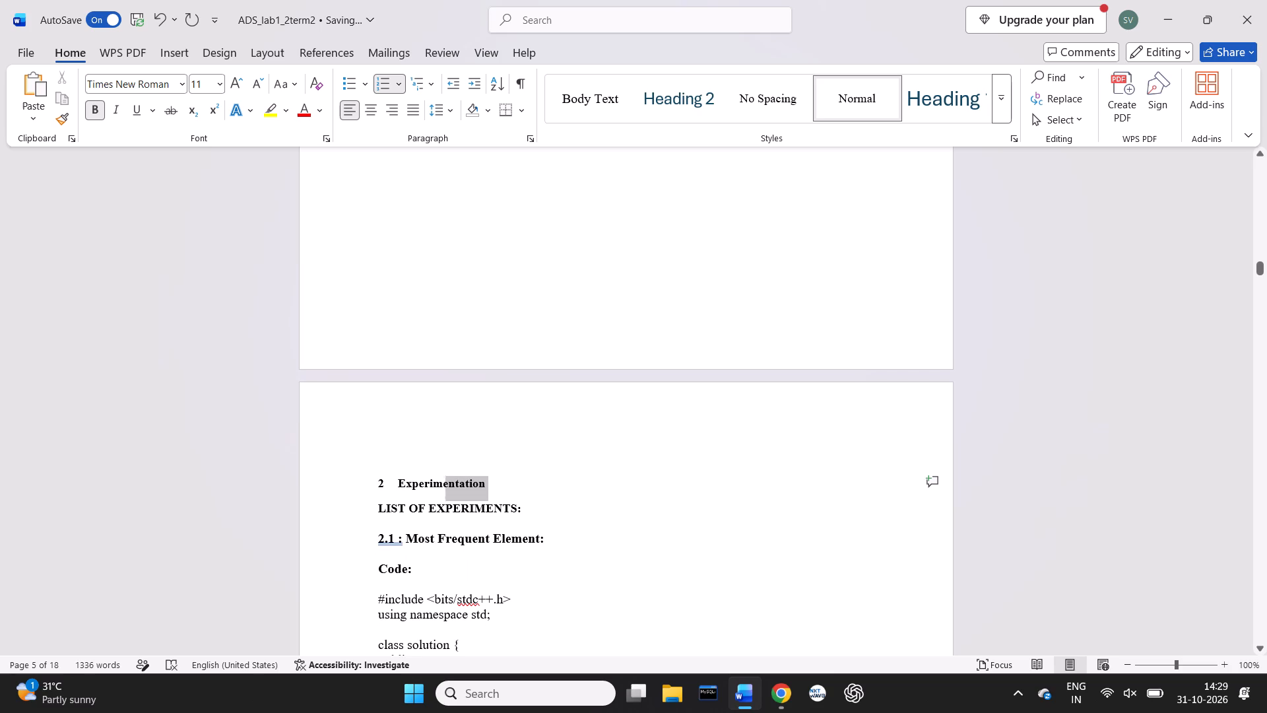
pyautogui.moveTo(423, 489); pyautogui.dragTo(374, 481)
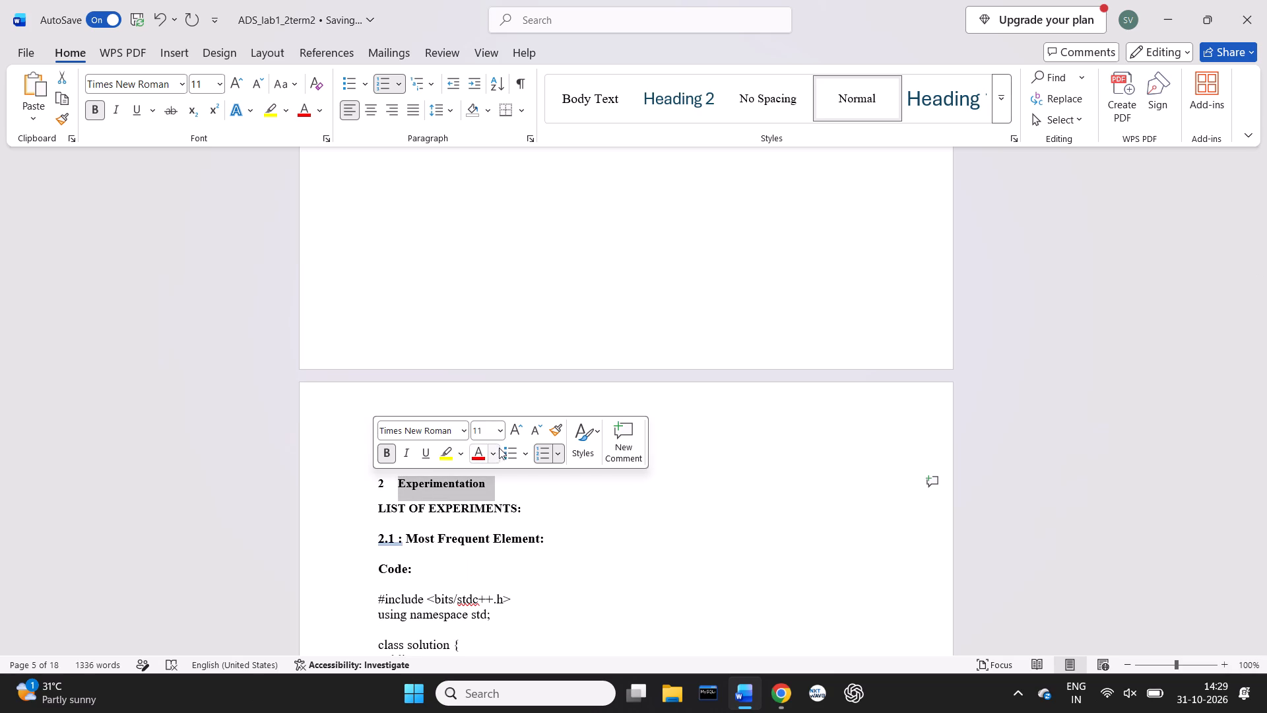
pyautogui.click(488, 430)
pyautogui.write('12')
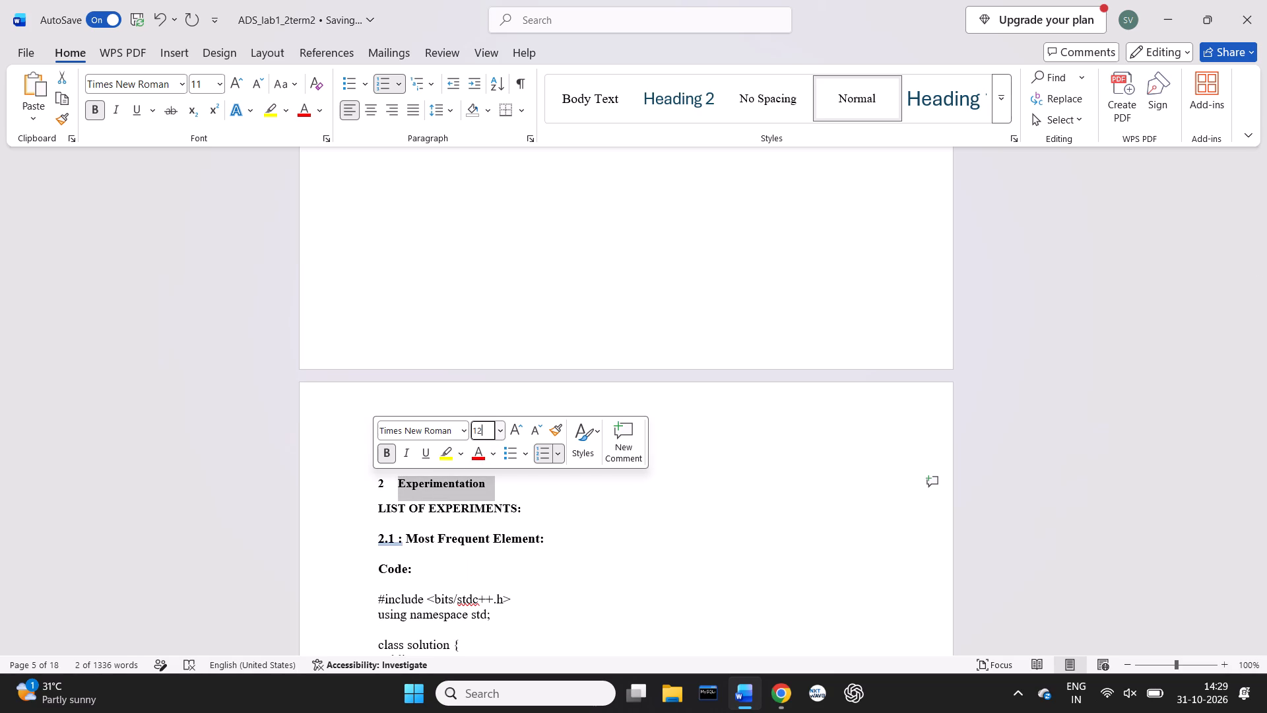
pyautogui.press('Return')
pyautogui.click(509, 489)
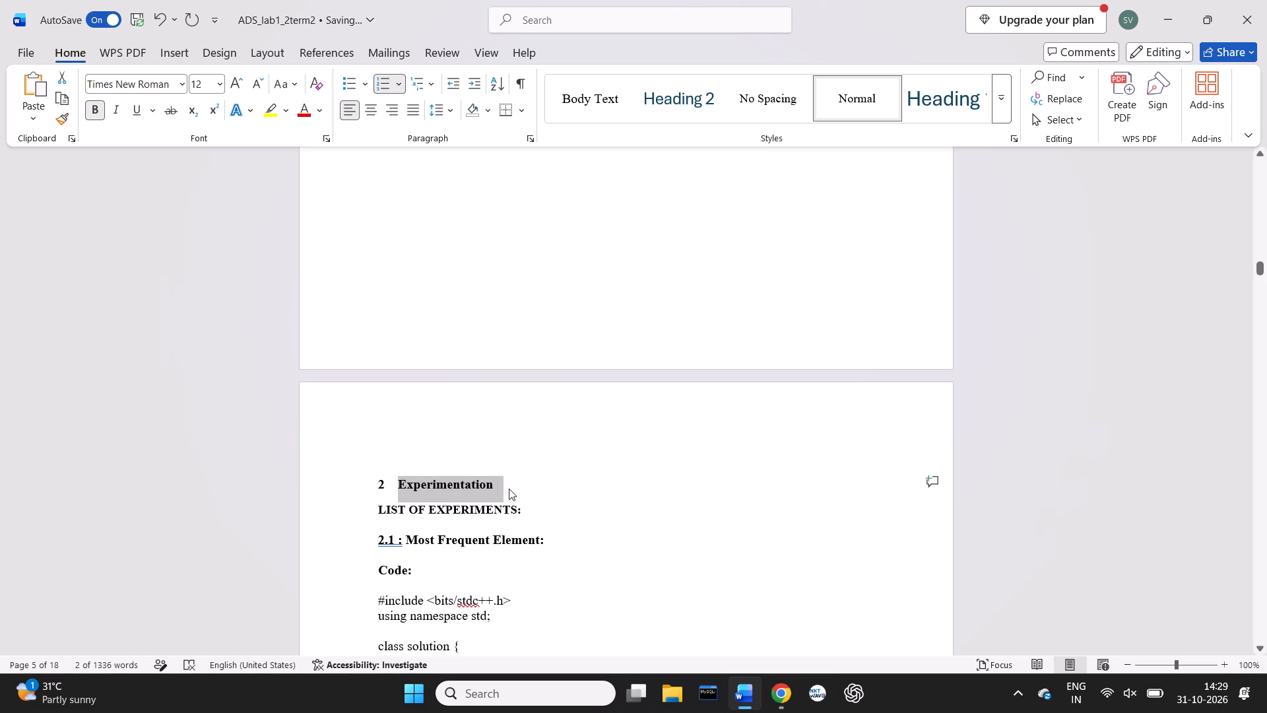
# Indent the "LIST OF EXPERIMENTS:" line by five spaces to line it up under the "Experimentation" heading.
pyautogui.scroll(-1, 509, 489)
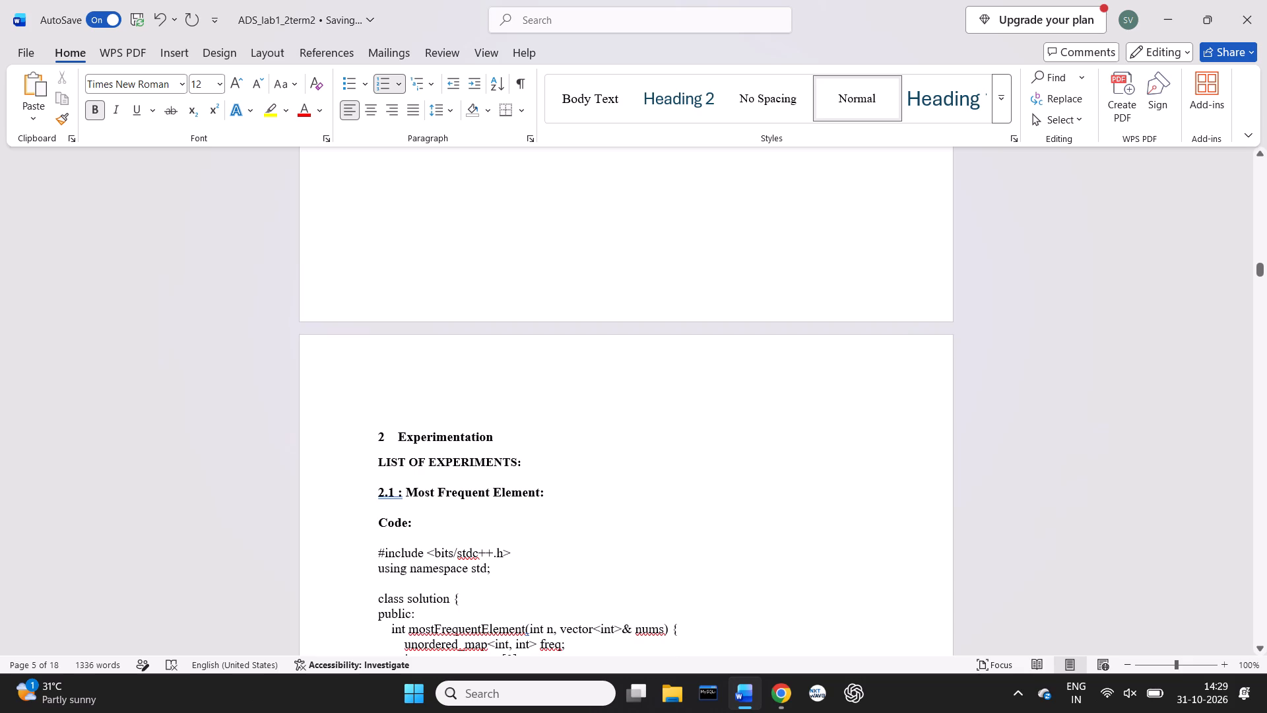
pyautogui.click(378, 464)
pyautogui.press('space')
pyautogui.press('space')
pyautogui.press('space')
pyautogui.press('space')
pyautogui.press('space')
pyautogui.press('space')
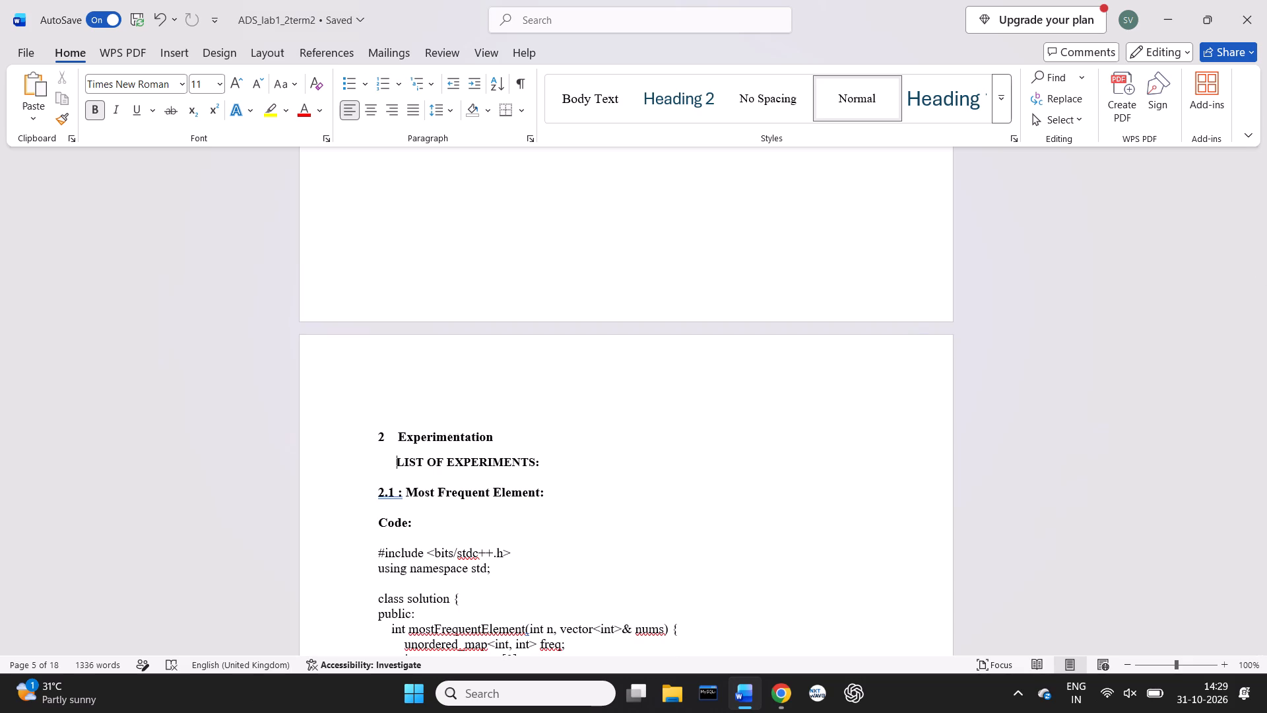
pyautogui.press('BackSpace')
# Add a colon at the end of the "Experimentation" heading.
pyautogui.click(503, 431)
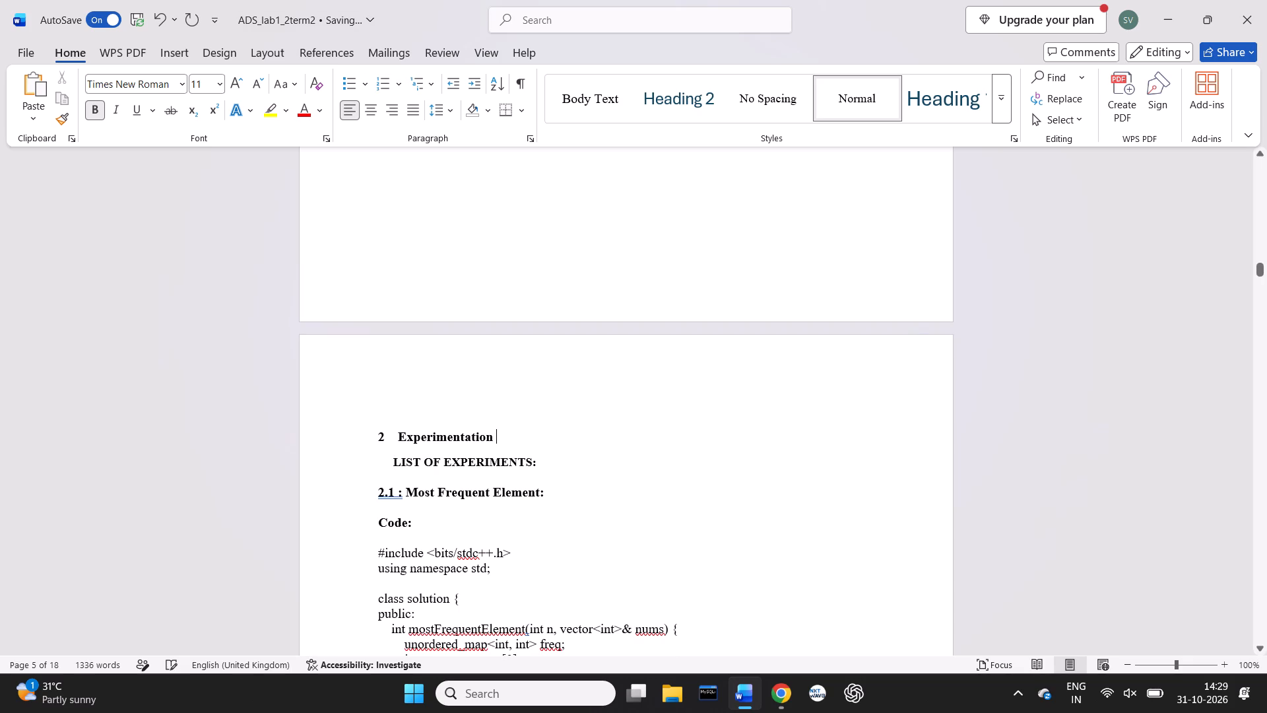
pyautogui.hotkey('shift', ':')
# Remove the surplus blank lines above the 2.6 "Maximum Sum Fixed Window" heading so that it sits at the top of its page.
pyautogui.scroll(-1, 503, 431)
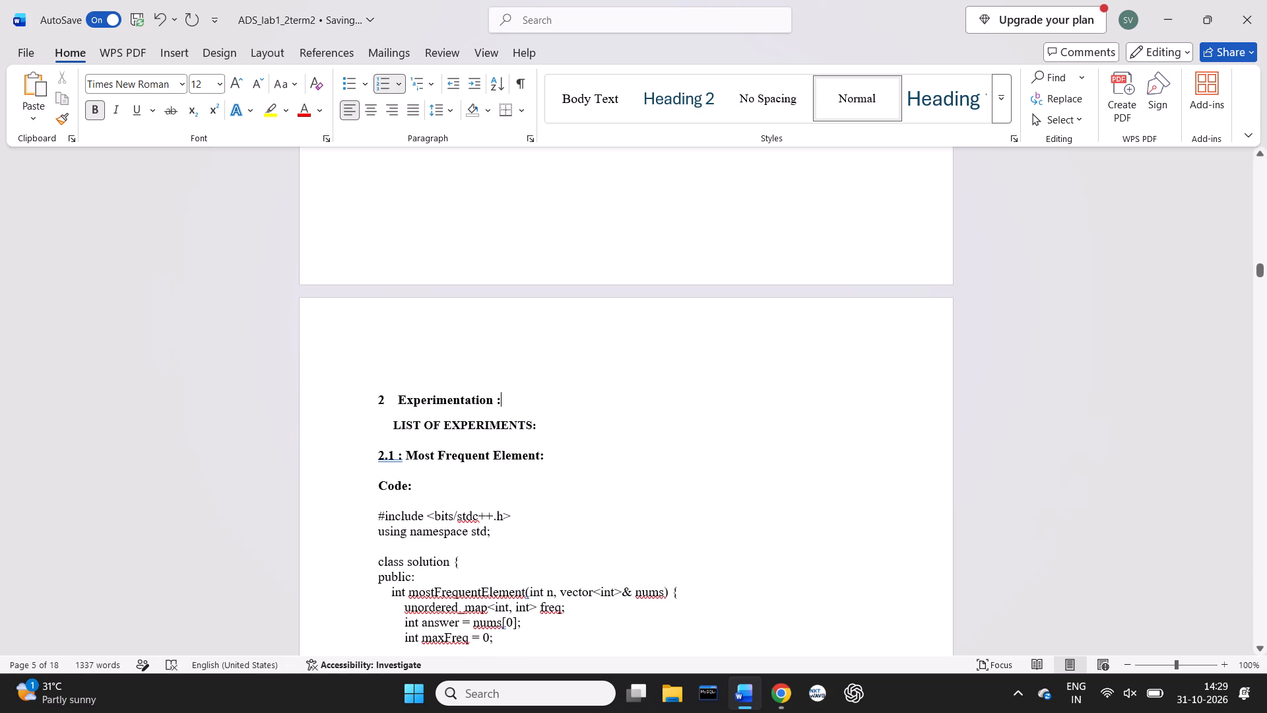
pyautogui.scroll(-14, 504, 442)
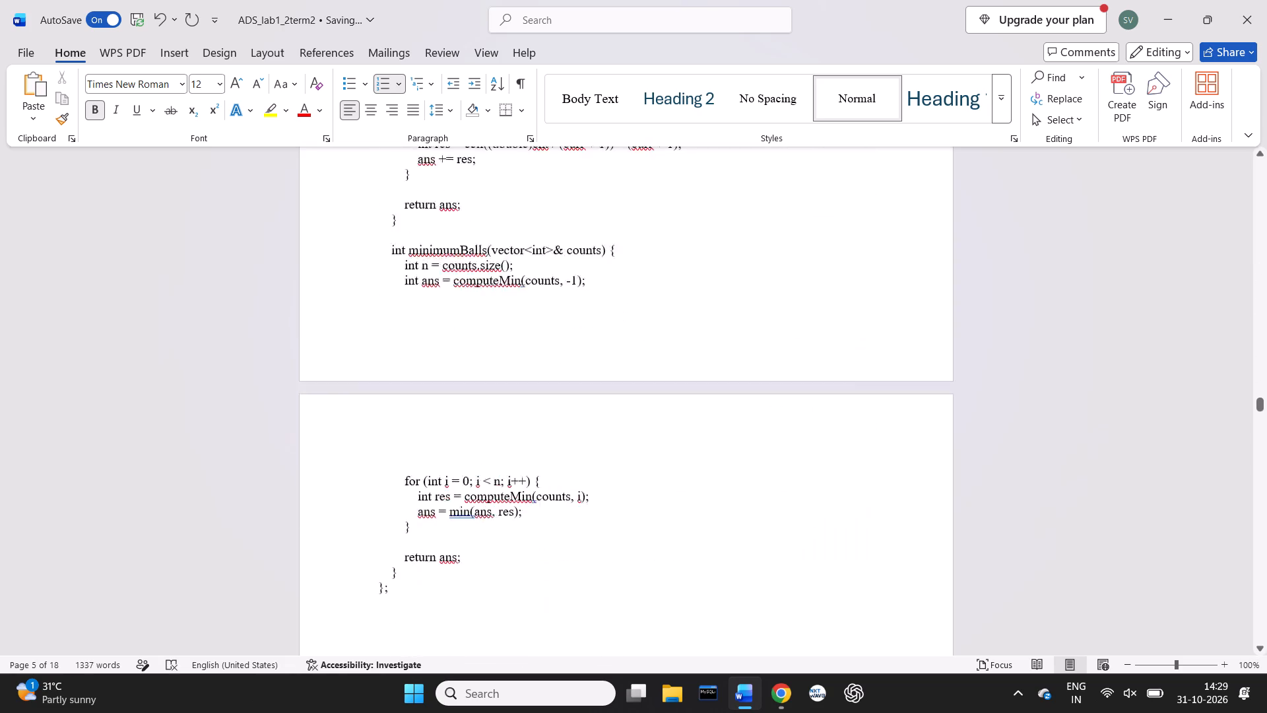
pyautogui.scroll(-1, 504, 442)
pyautogui.scroll(1, 504, 442)
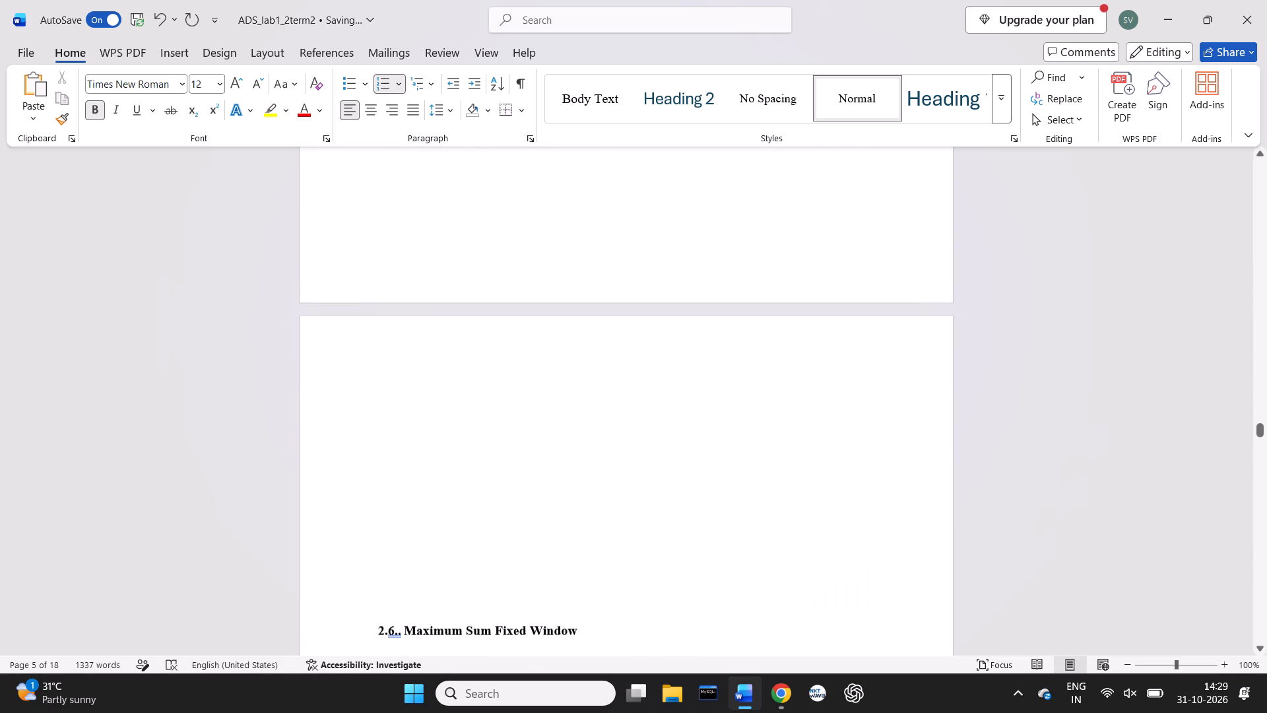
pyautogui.scroll(-1, 504, 442)
pyautogui.moveTo(467, 475); pyautogui.dragTo(436, 233)
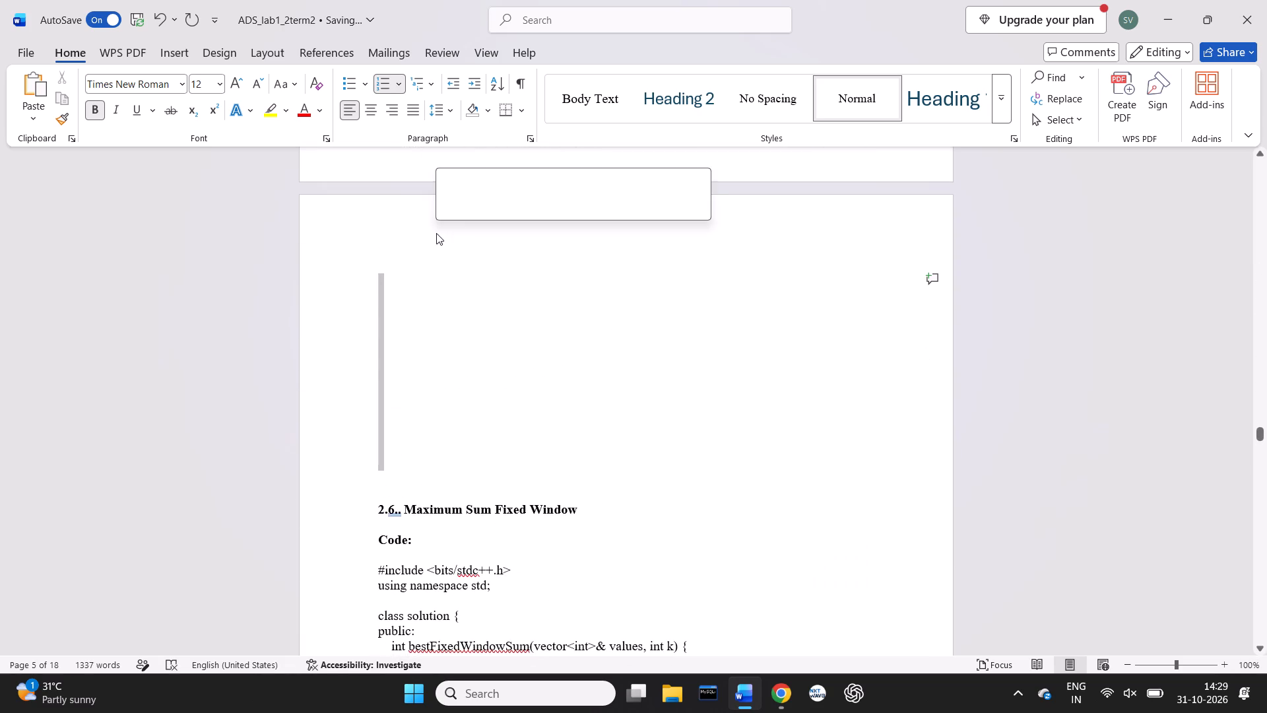
pyautogui.press('BackSpace')
pyautogui.press('BackSpace')
pyautogui.press('BackSpace')
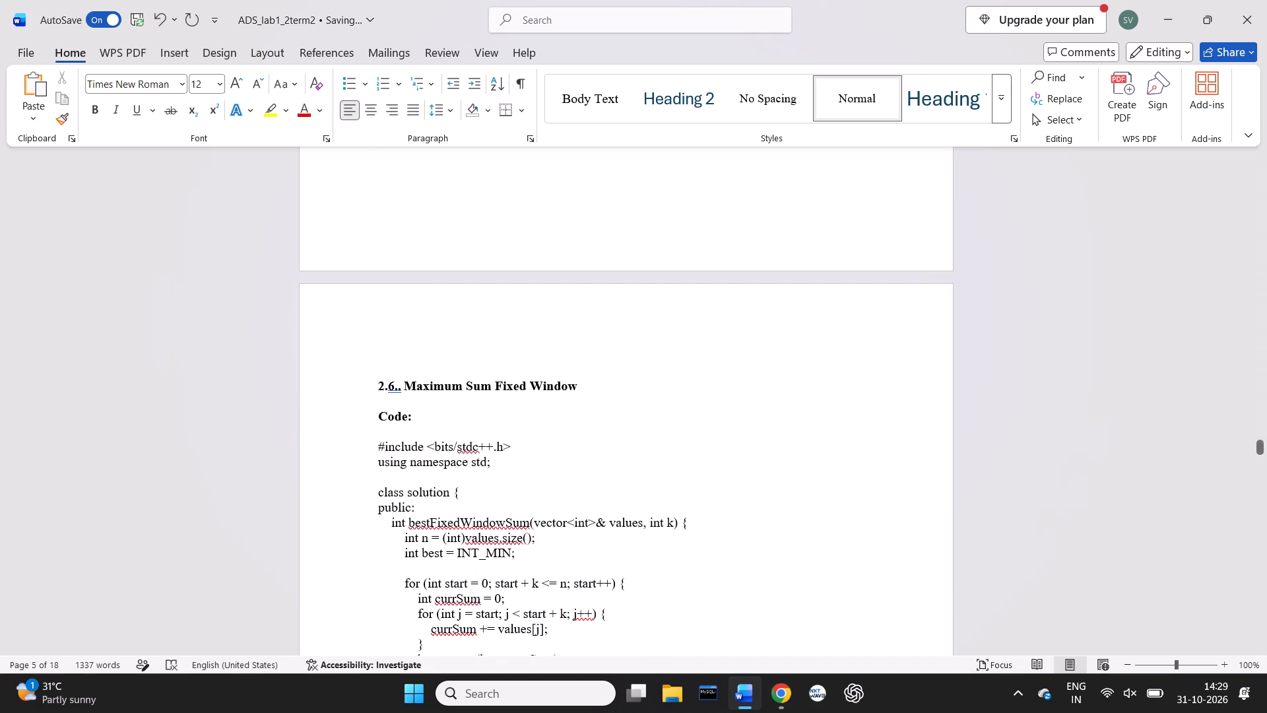
pyautogui.press('BackSpace')
pyautogui.press('Return')
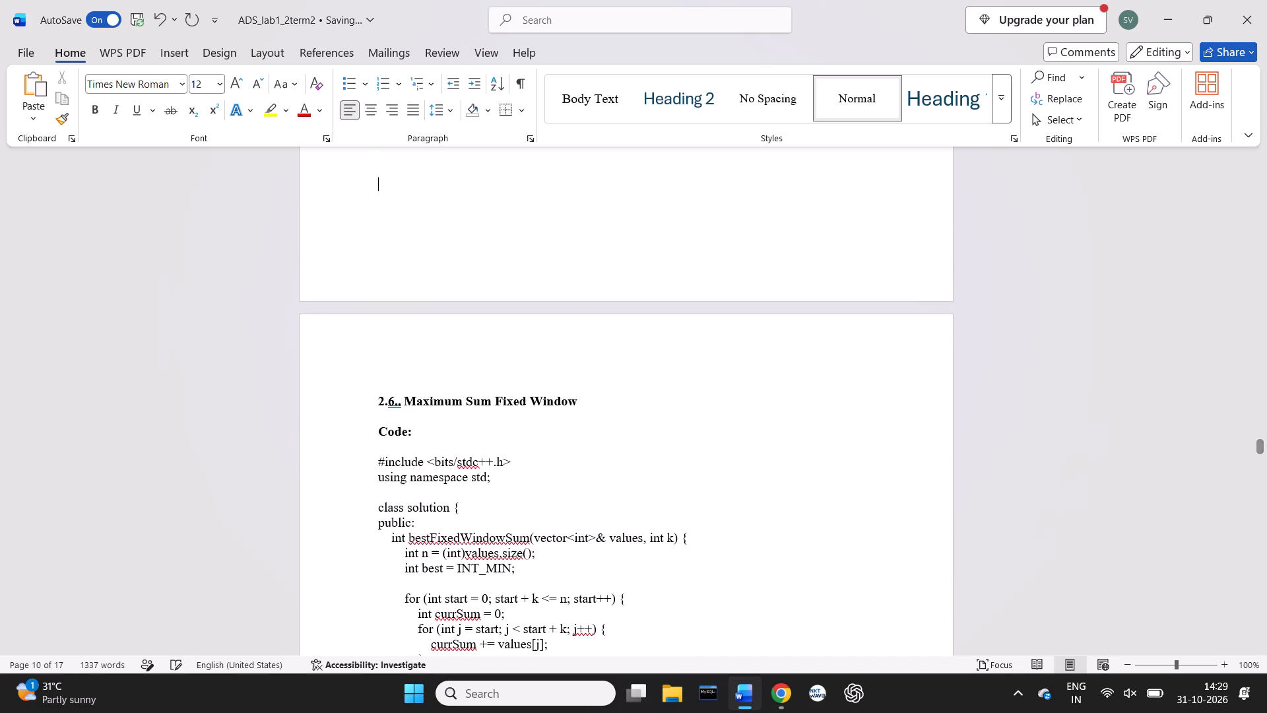
# Review the layout of the experiments from 2.6 to the document's end, and back up to section 2.5.
pyautogui.scroll(-4, 436, 233)
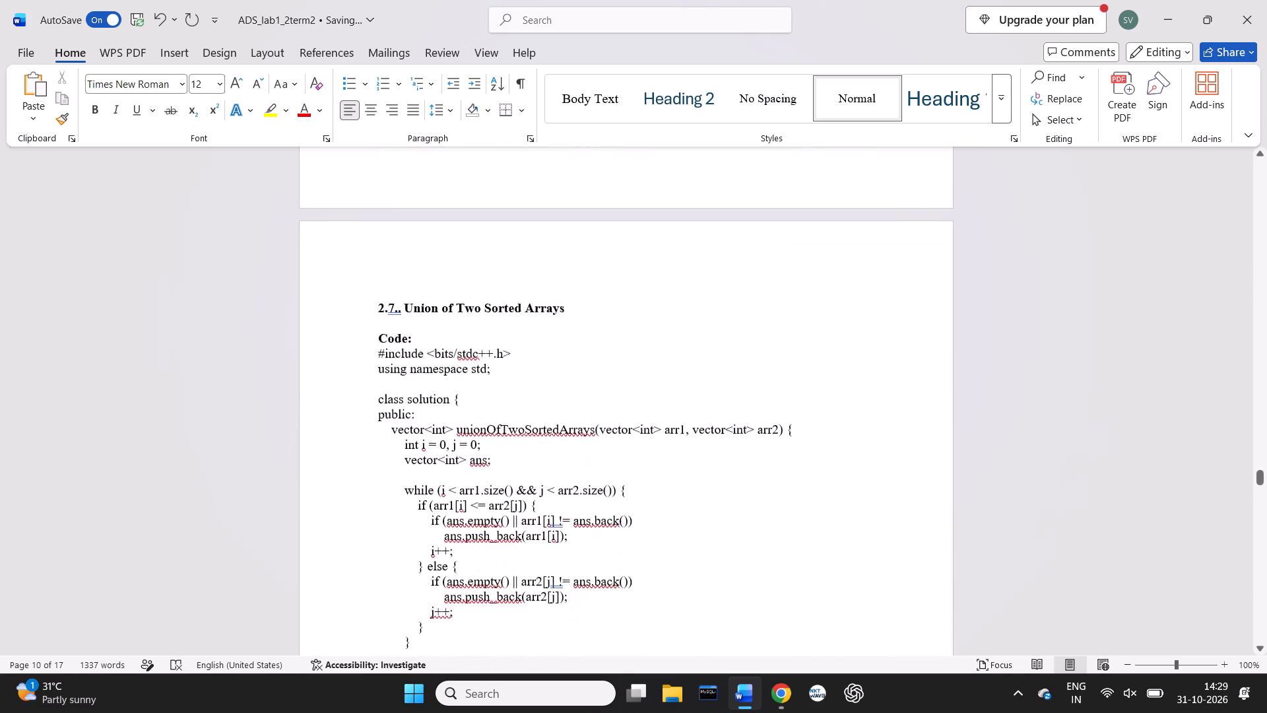
pyautogui.scroll(-6, 436, 233)
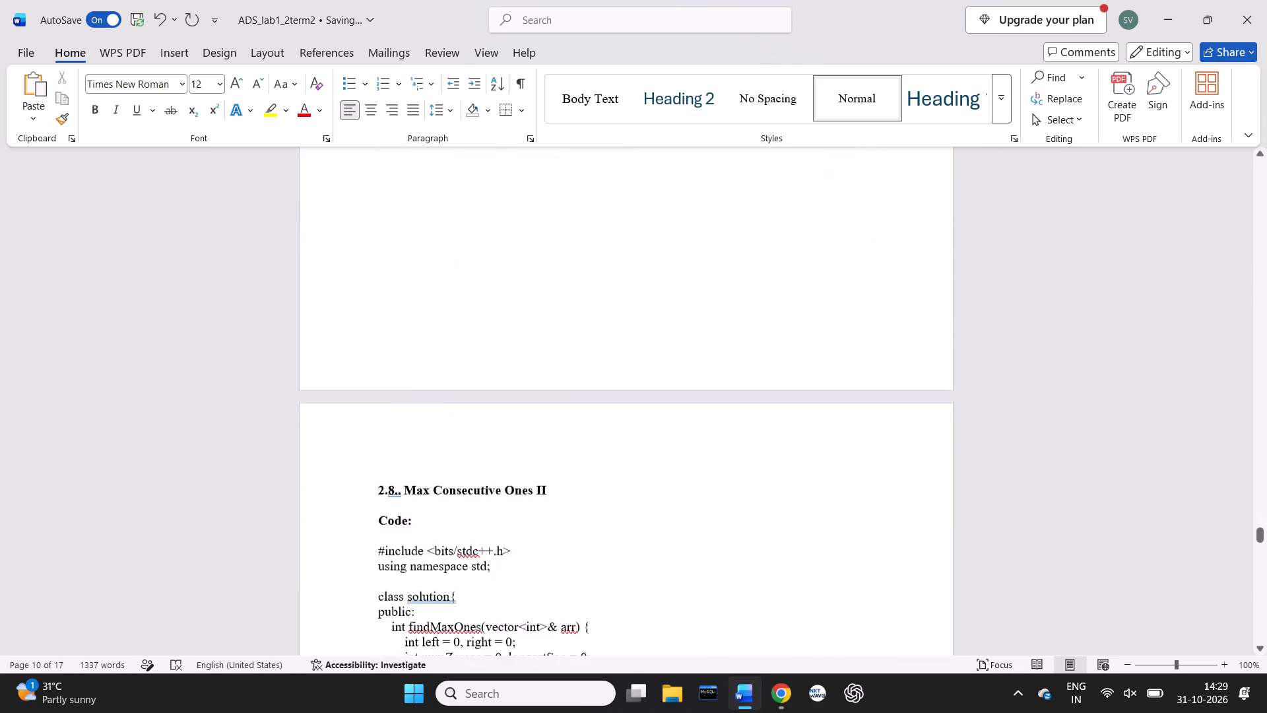
pyautogui.scroll(-3, 436, 233)
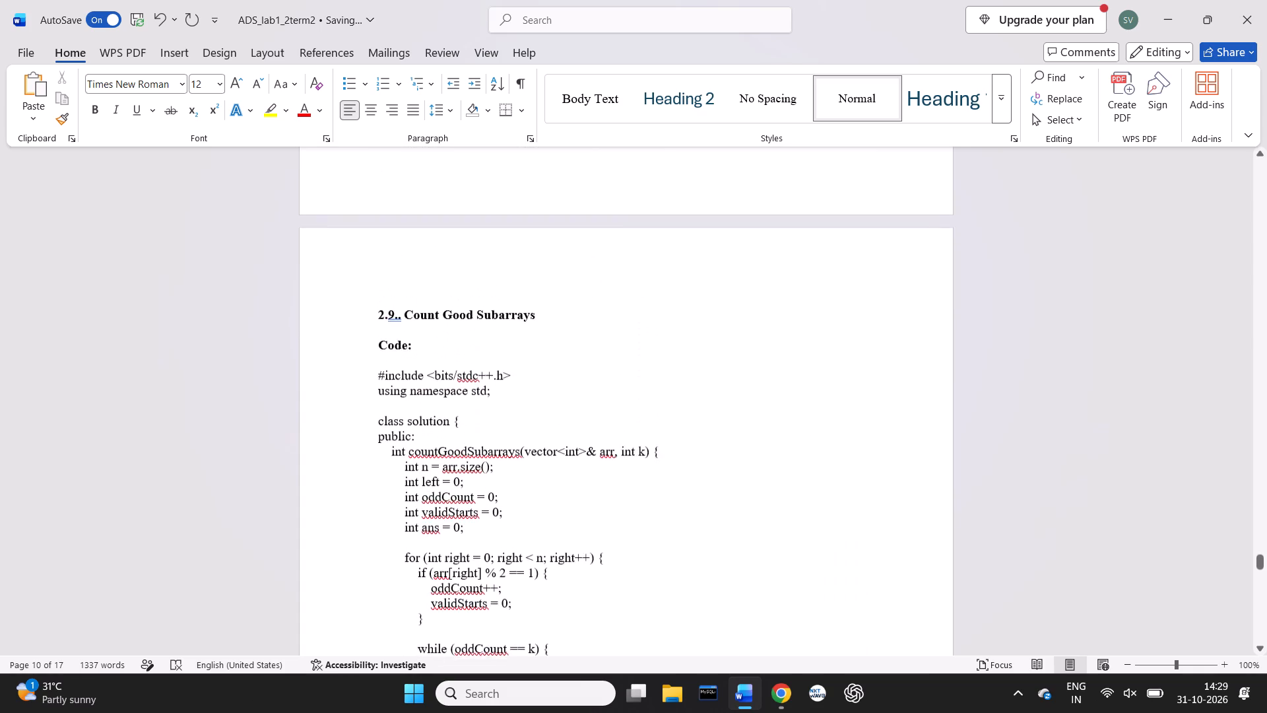
pyautogui.scroll(-6, 436, 233)
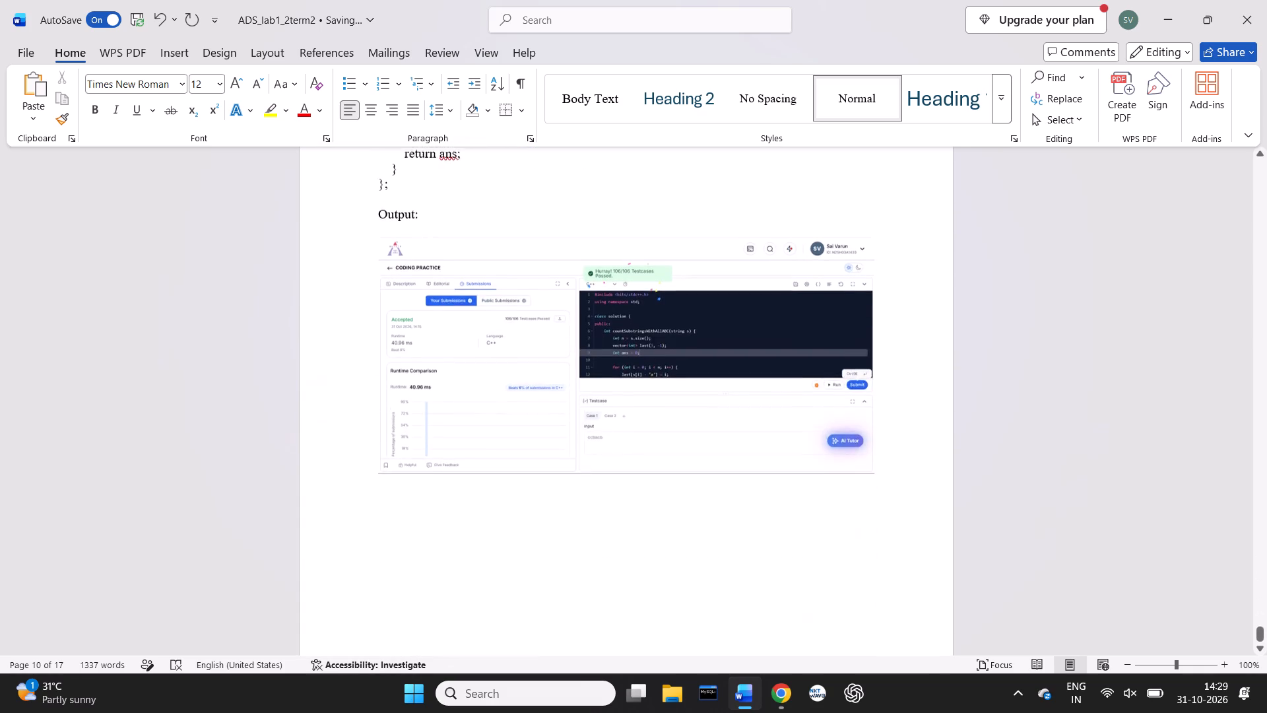
pyautogui.scroll(5, 436, 233)
pyautogui.scroll(-3, 436, 233)
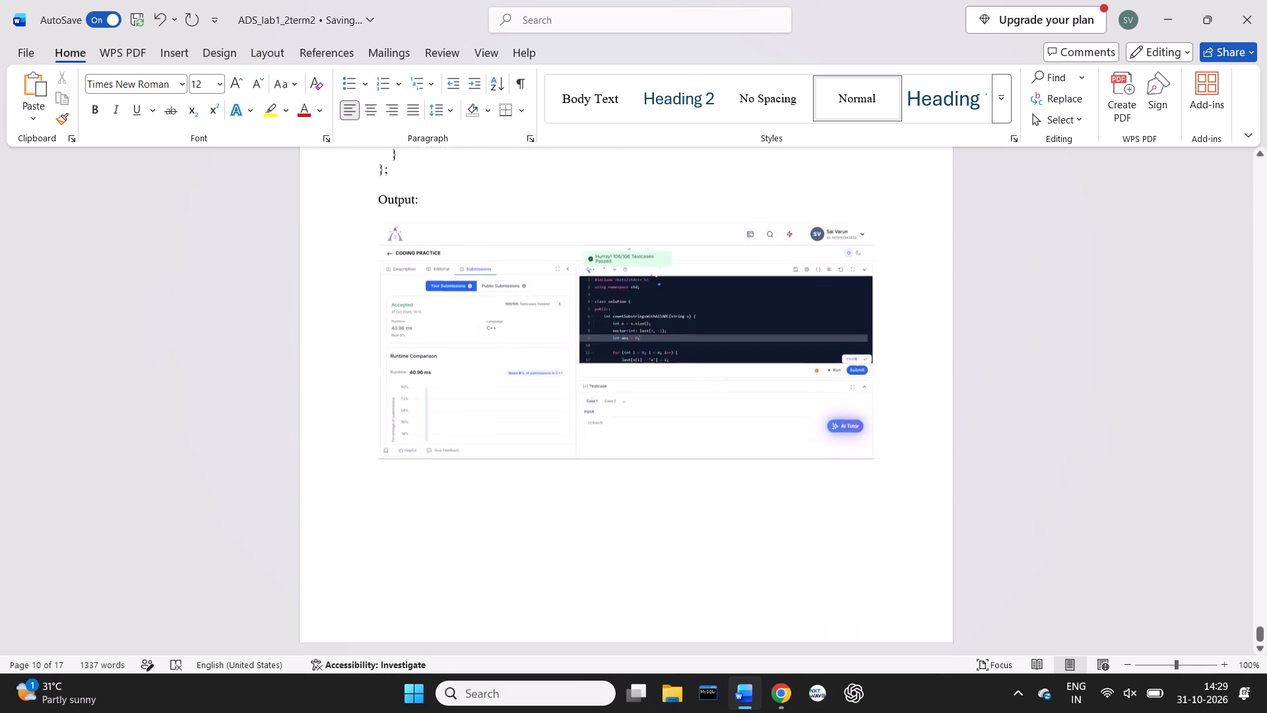
pyautogui.scroll(5, 436, 233)
pyautogui.scroll(-2, 436, 233)
pyautogui.scroll(4, 368, 285)
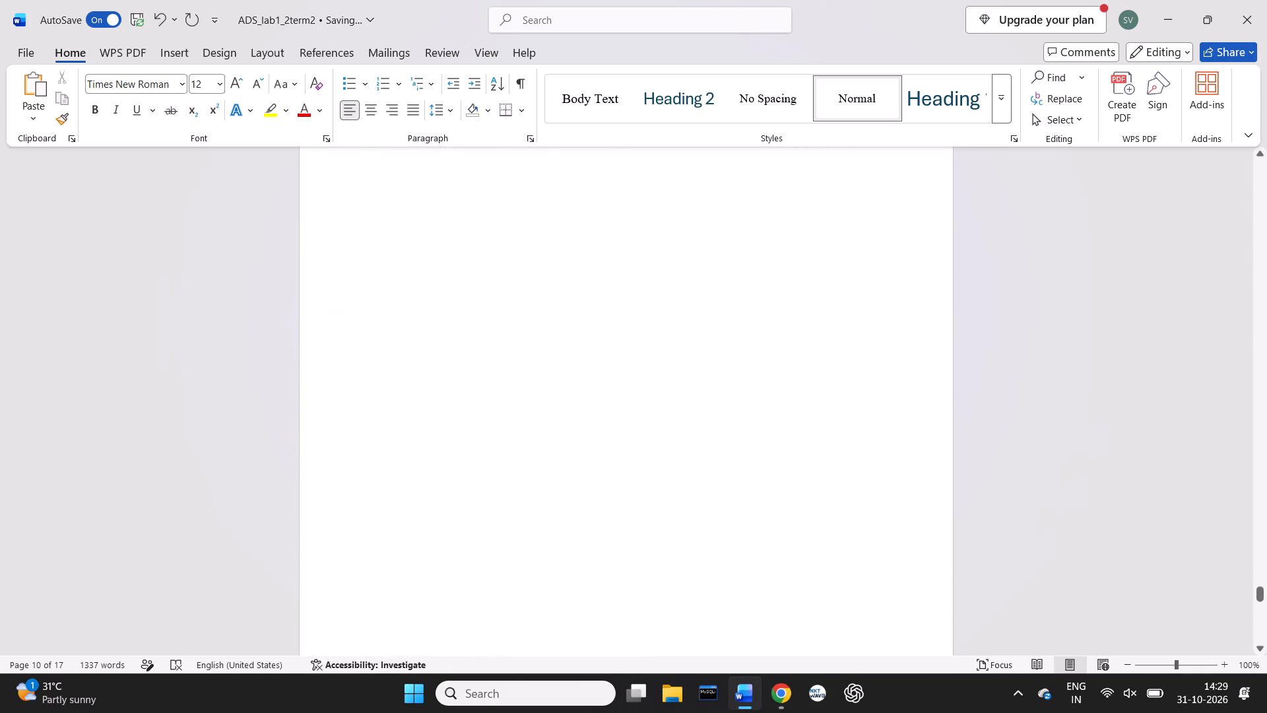
pyautogui.scroll(8, 368, 285)
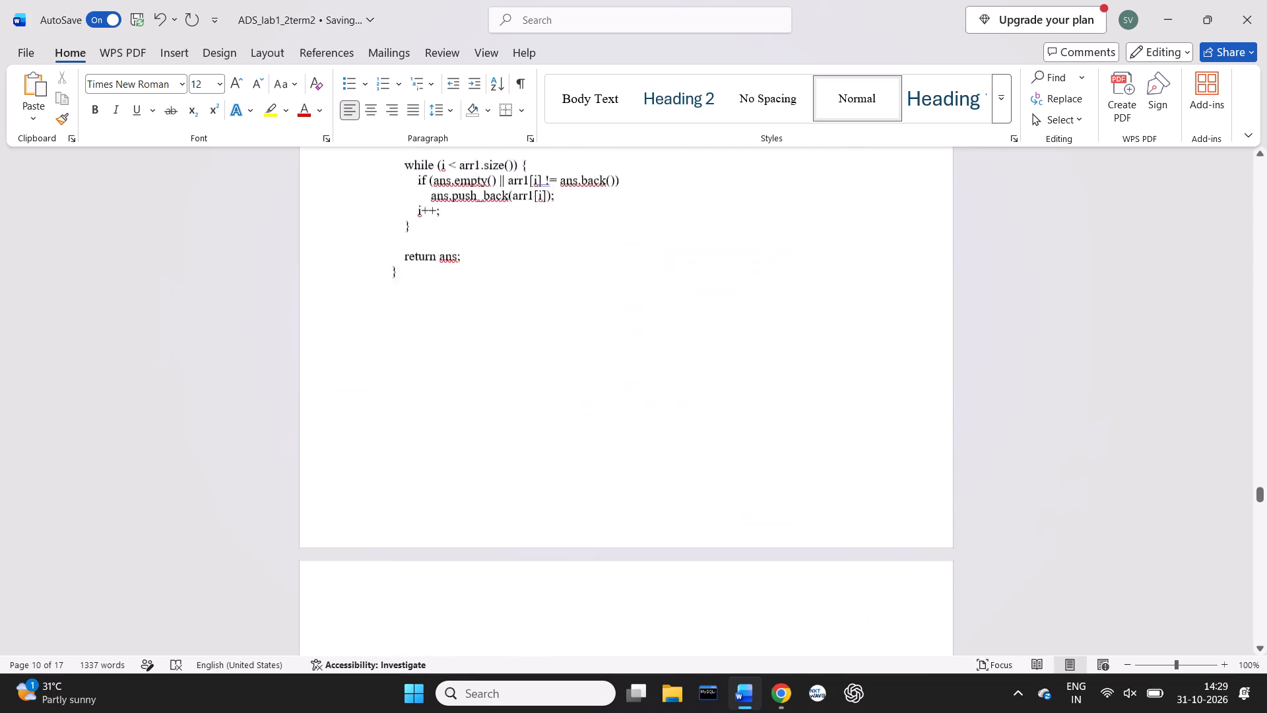
pyautogui.scroll(6, 368, 285)
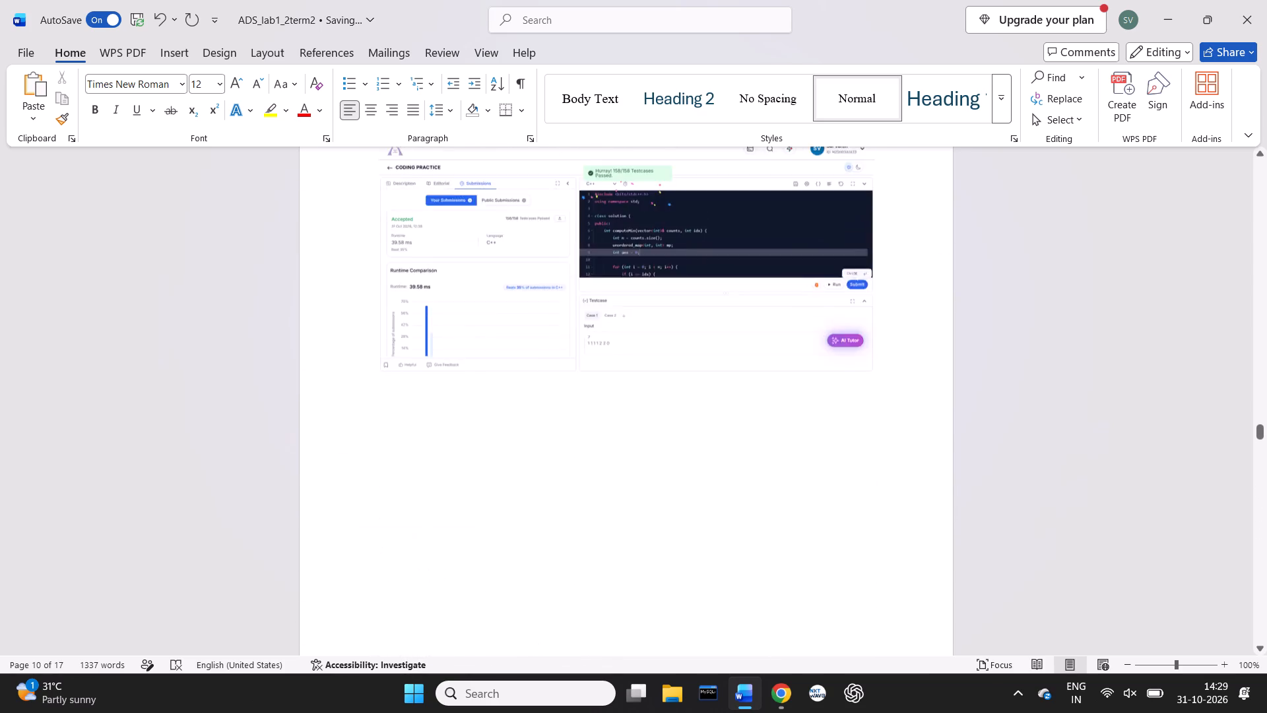
pyautogui.scroll(8, 368, 285)
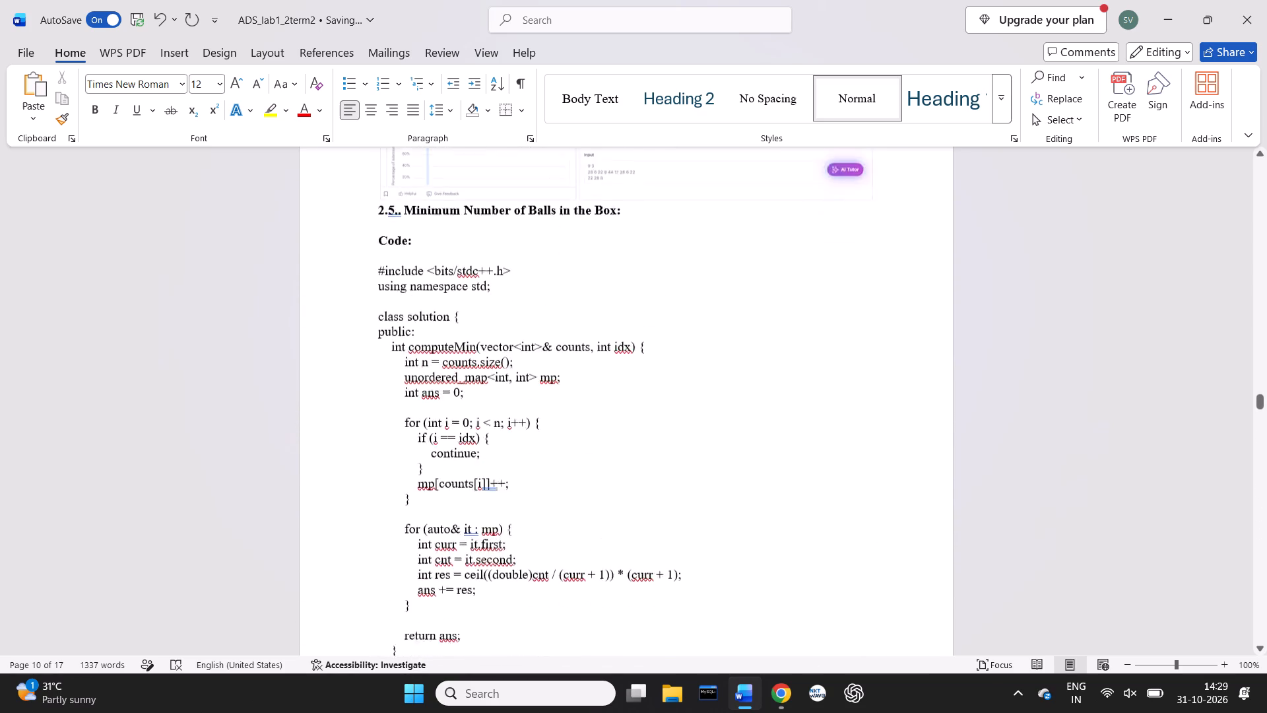
# Insert two blank lines between the preceding output screenshot and the 2.5 "Minimum Number of Balls in the Box" heading.
pyautogui.scroll(2, 368, 285)
pyautogui.scroll(-1, 368, 285)
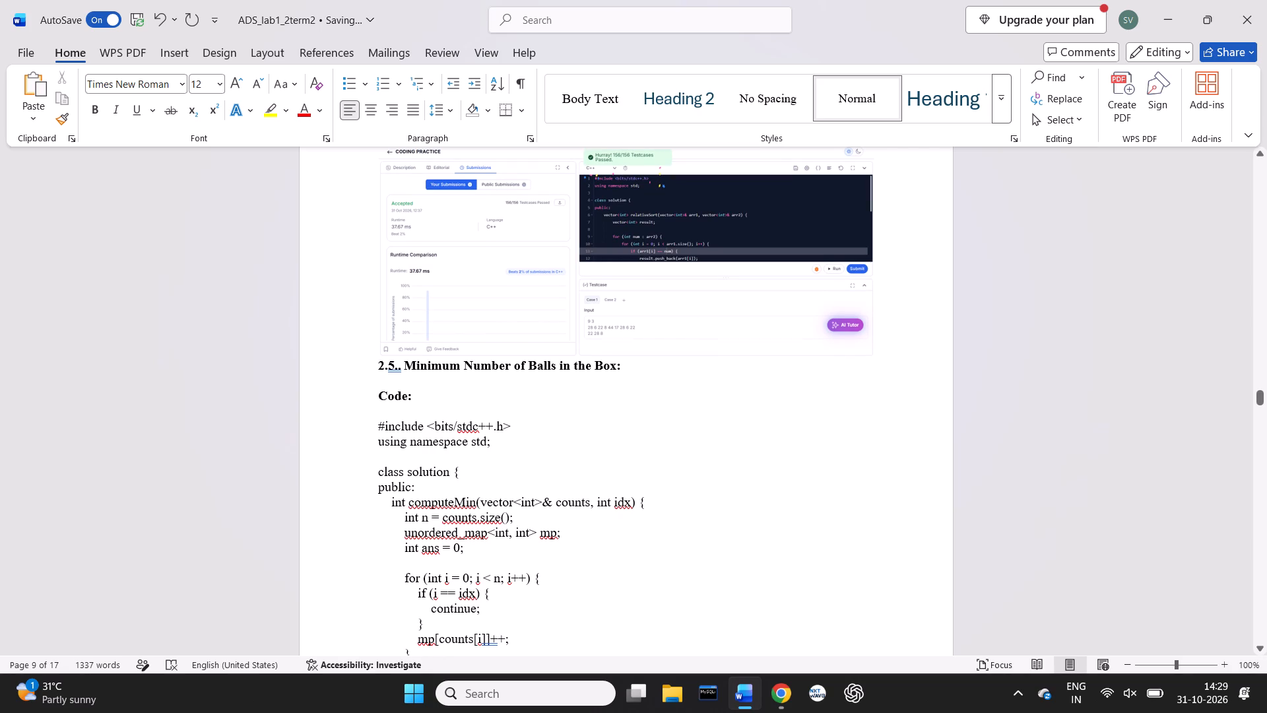
pyautogui.click(882, 354)
pyautogui.press('Return')
pyautogui.press('Return')
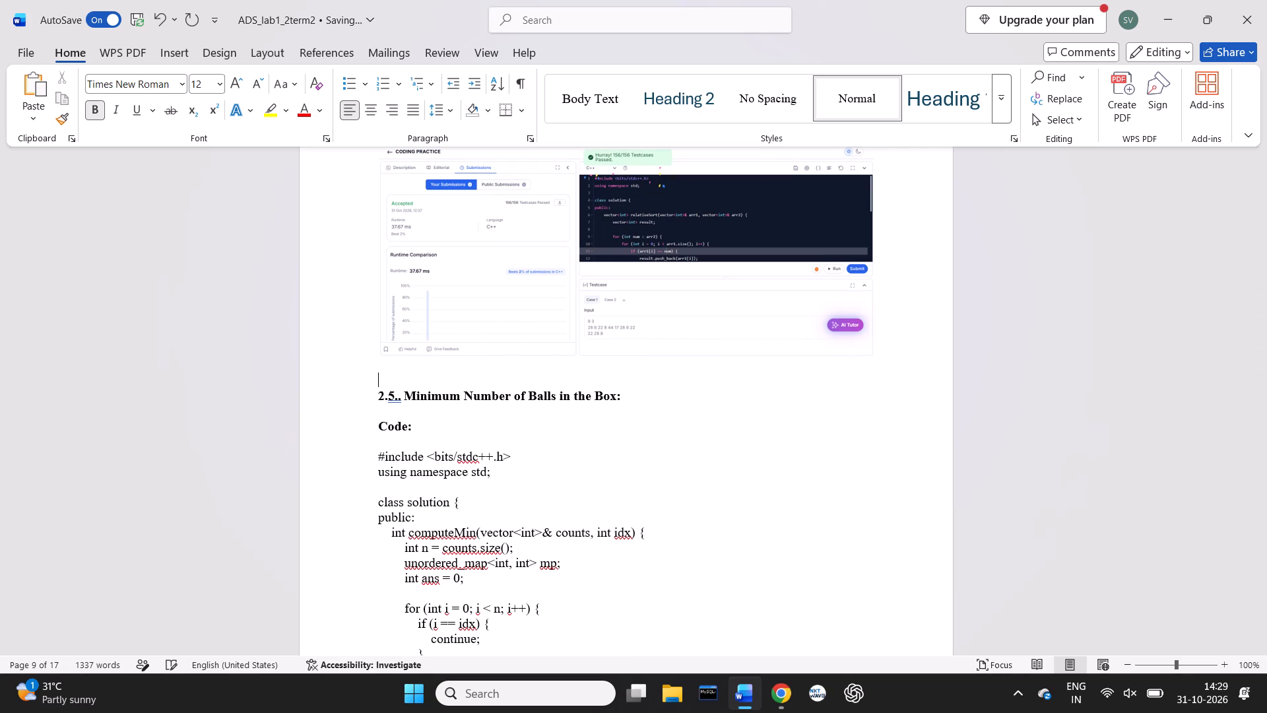
# Delete the extra blank line above the 2.6 "Maximum Sum Fixed Window" heading.
pyautogui.scroll(-3, 882, 354)
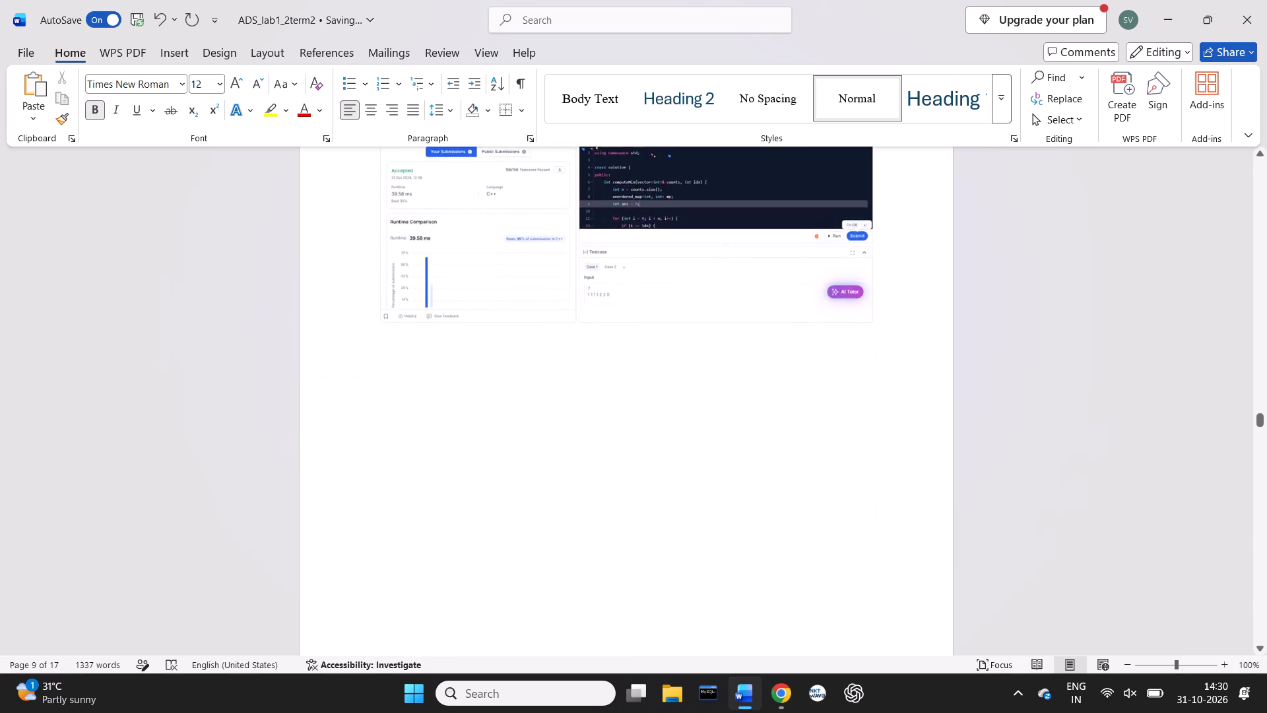
pyautogui.scroll(3, 882, 354)
pyautogui.scroll(-2, 882, 354)
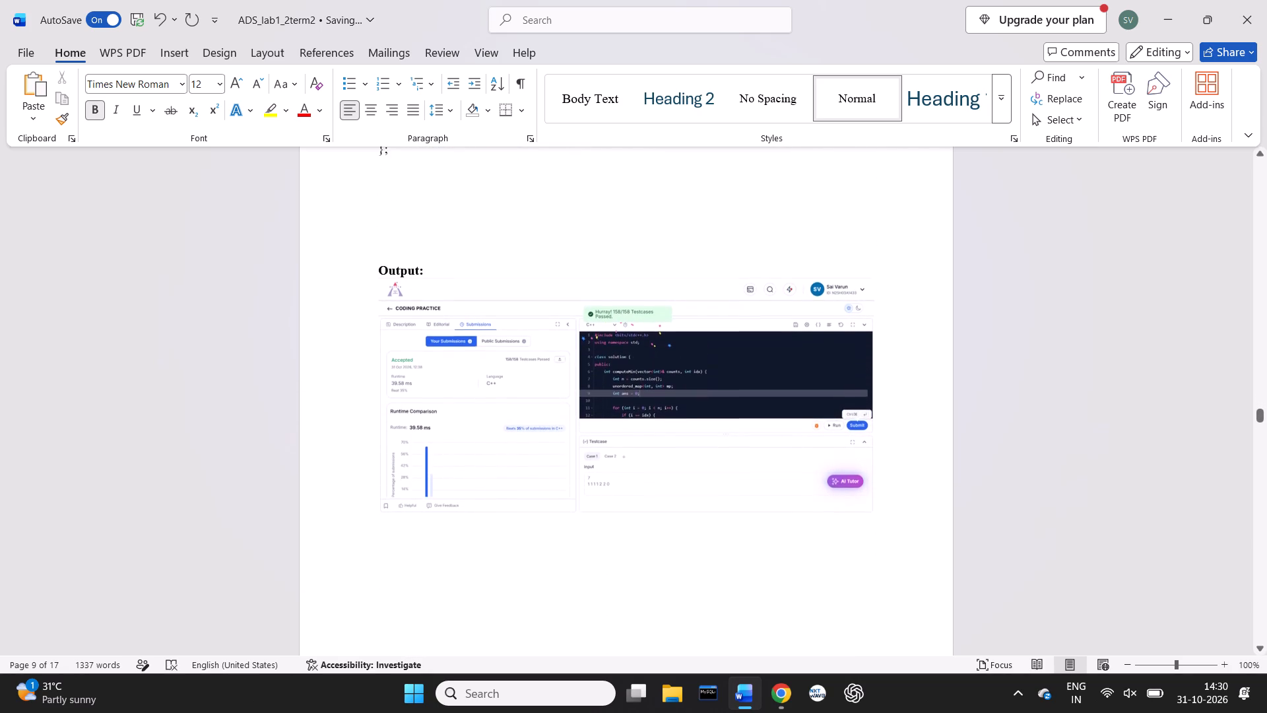
pyautogui.scroll(-2, 882, 354)
pyautogui.scroll(1, 882, 354)
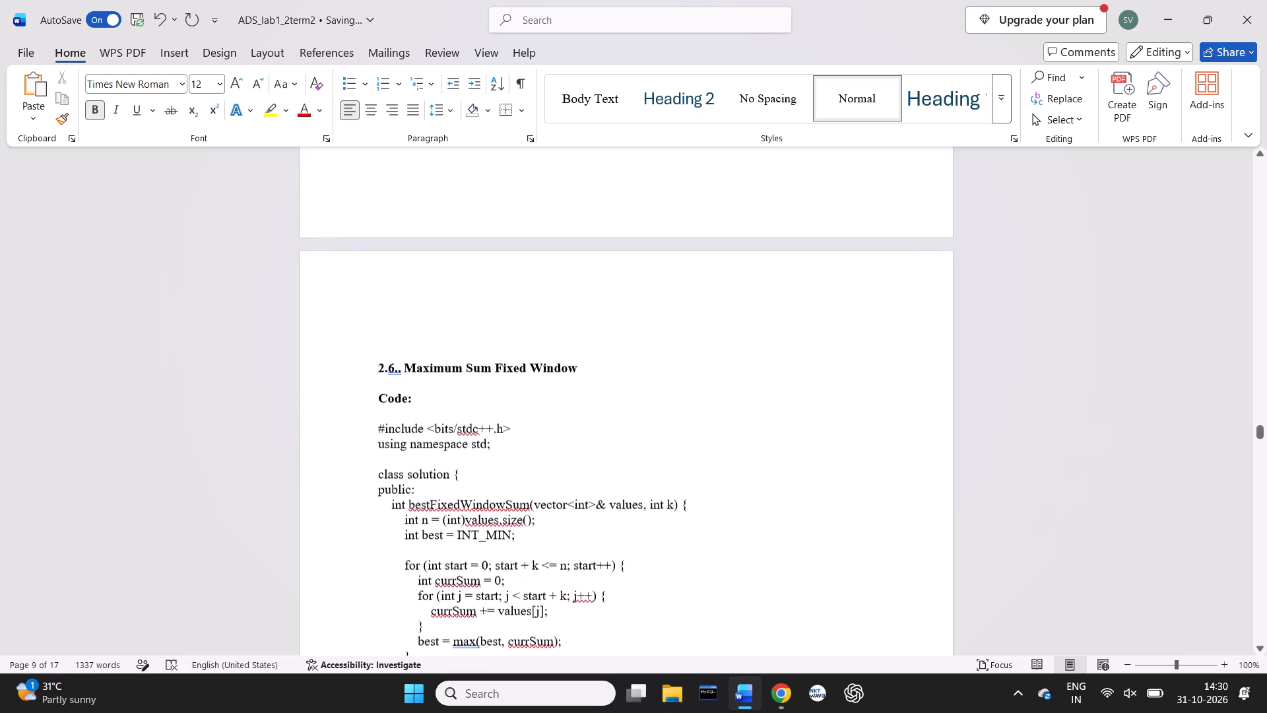
pyautogui.moveTo(675, 349); pyautogui.dragTo(668, 285)
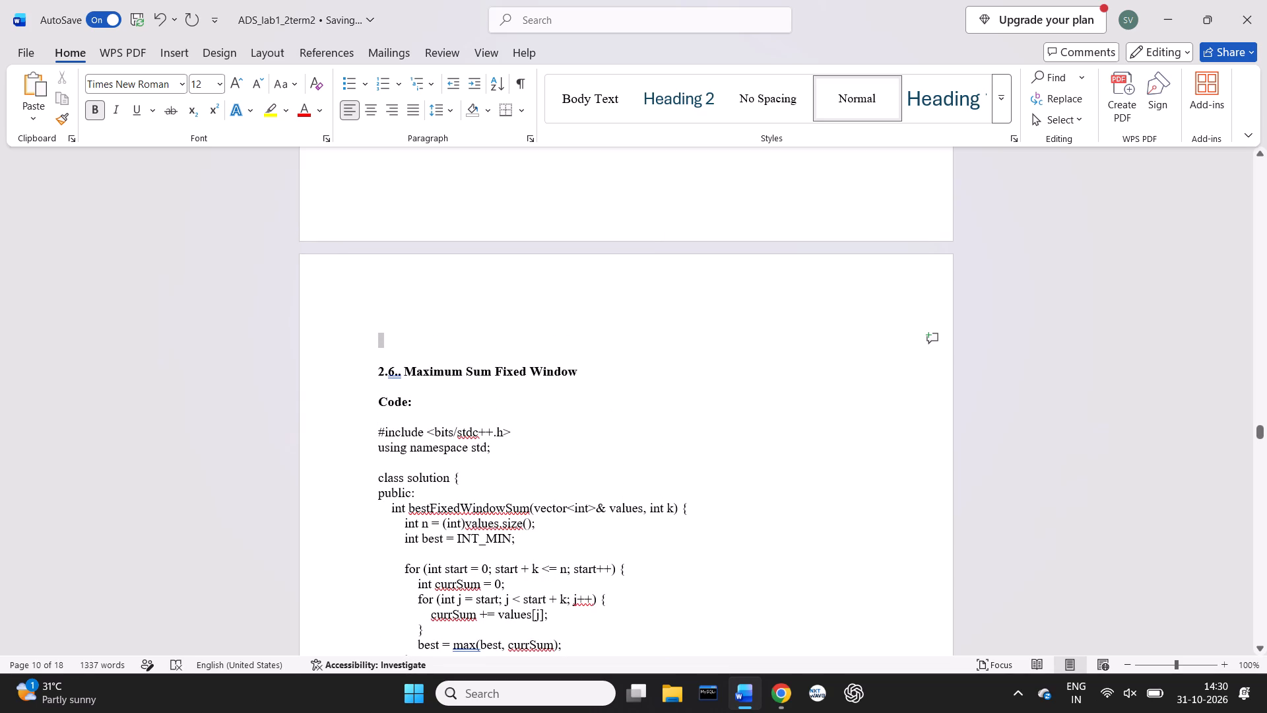
pyautogui.press('BackSpace')
# Review the layout of the experiments from 2.6 to the document's end, and return to the cover page.
pyautogui.scroll(-2, 668, 285)
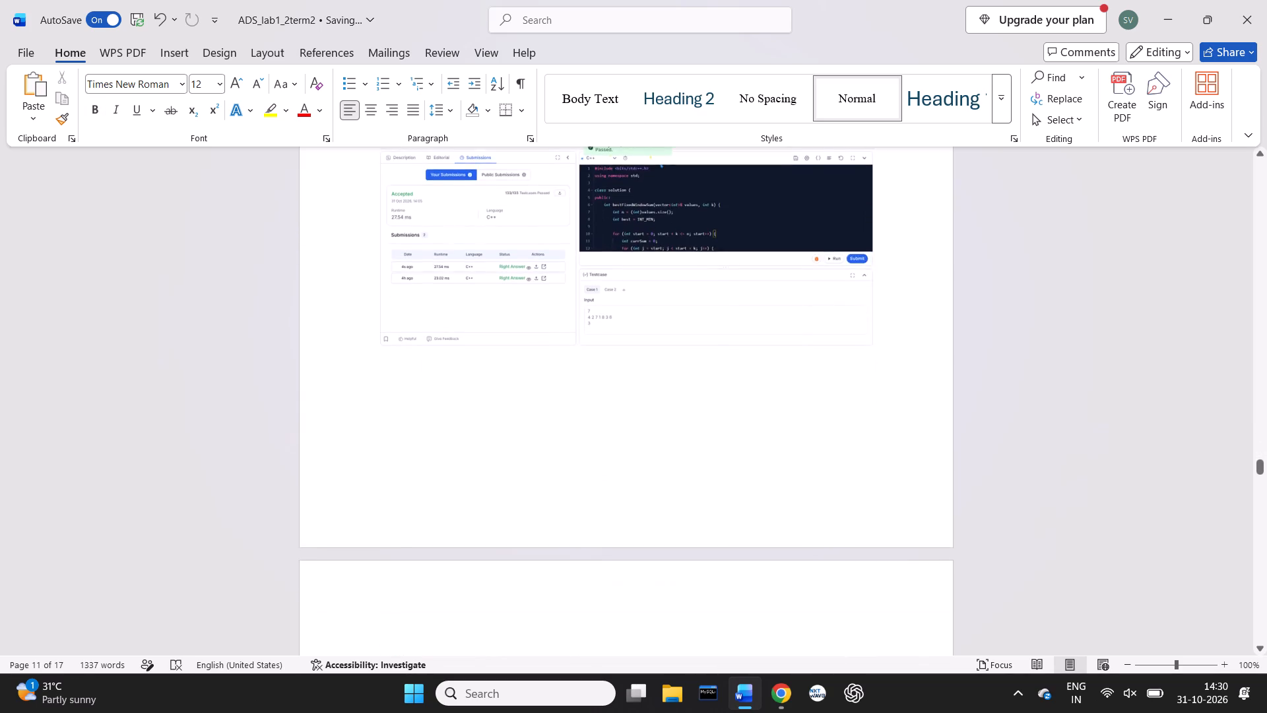
pyautogui.scroll(-4, 668, 285)
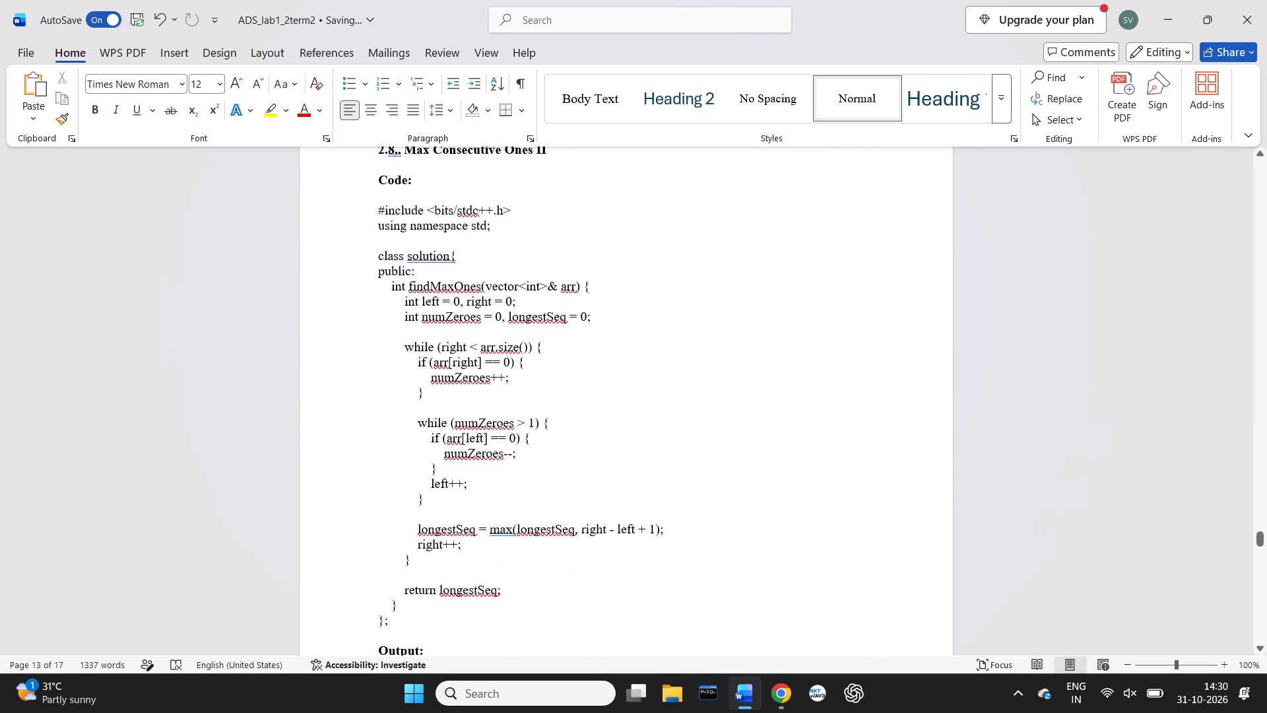
pyautogui.scroll(-4, 668, 285)
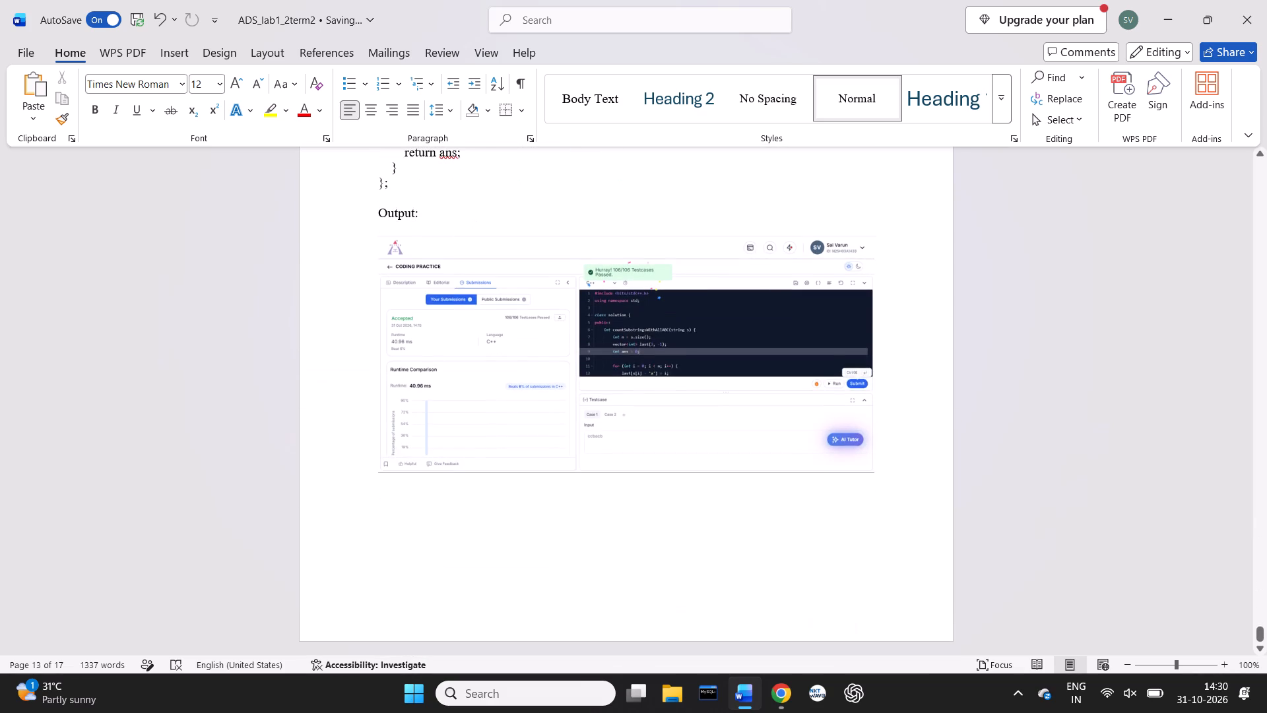
pyautogui.scroll(20, 668, 285)
pyautogui.scroll(12, 668, 285)
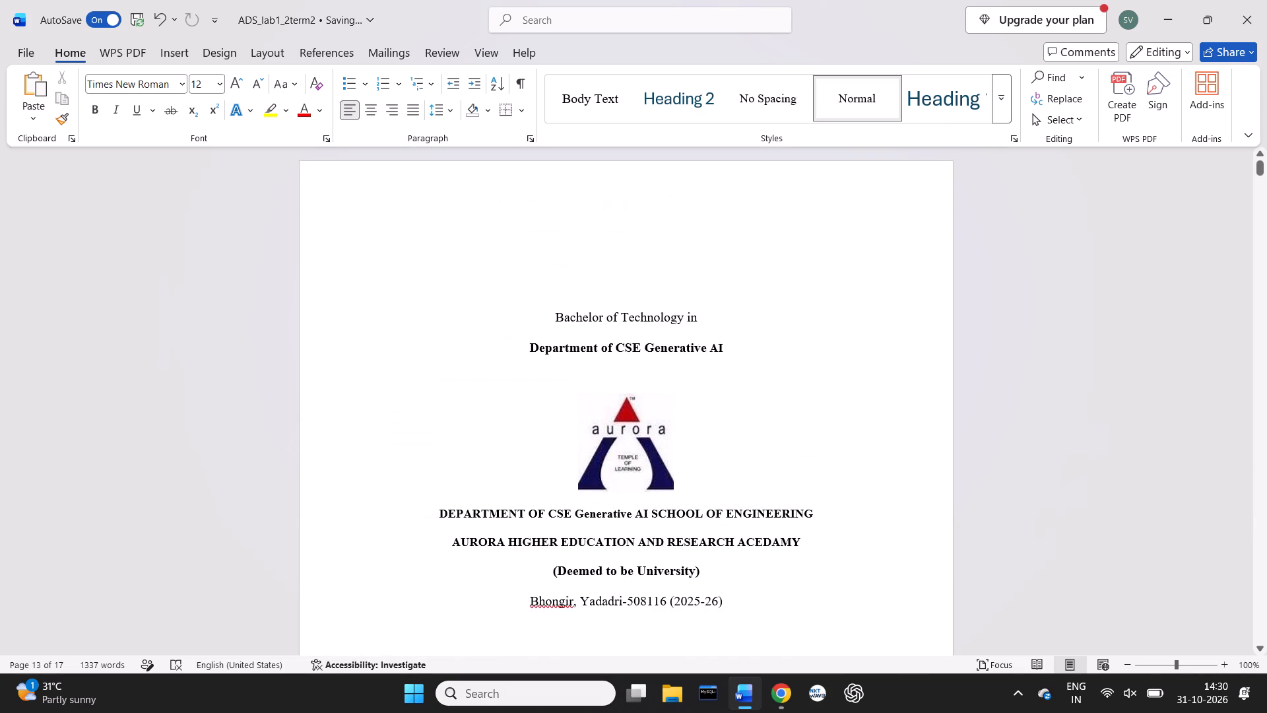
# Export the report as a PDF named ADS_lab1_2term2 in the Documents folder.
pyautogui.click(27, 53)
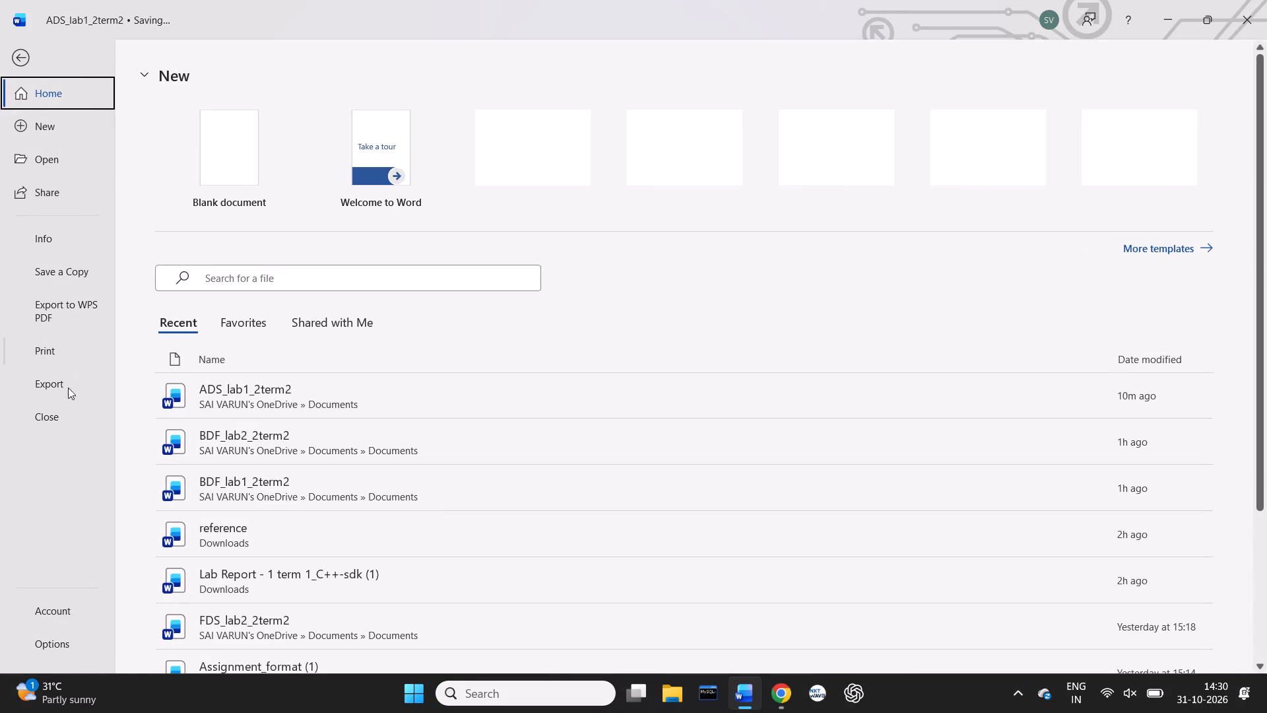
pyautogui.click(63, 399)
pyautogui.click(446, 222)
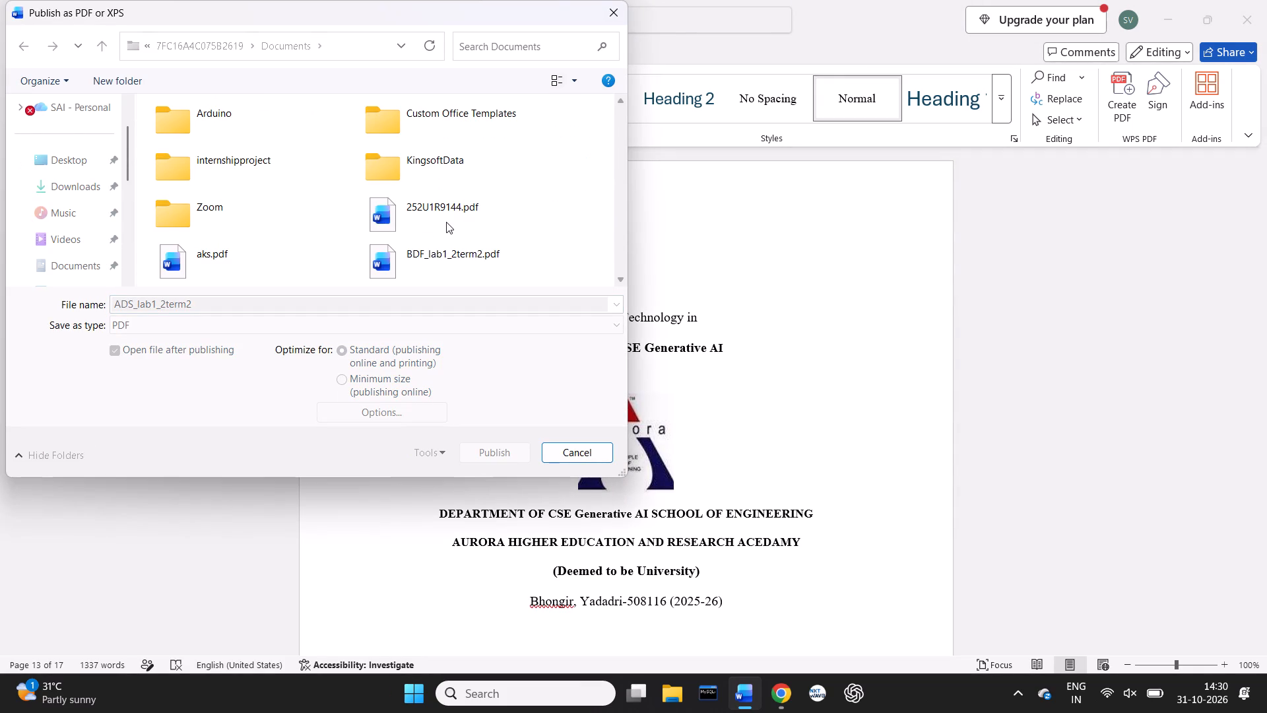
pyautogui.click(484, 452)
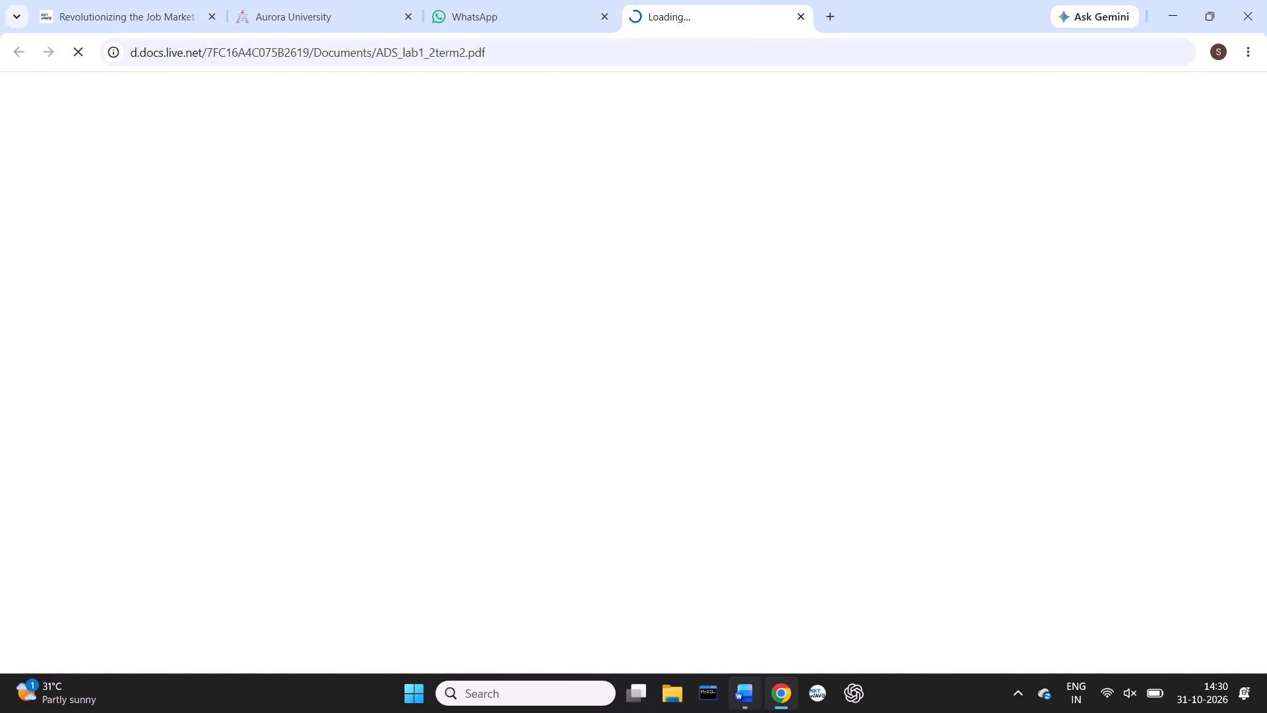
# Return to Word and set "Bachelor of Technology in" and "Department of CSE Generative AI" on the cover page to font size 12.
pyautogui.click(727, 613)
pyautogui.moveTo(544, 309); pyautogui.dragTo(728, 351)
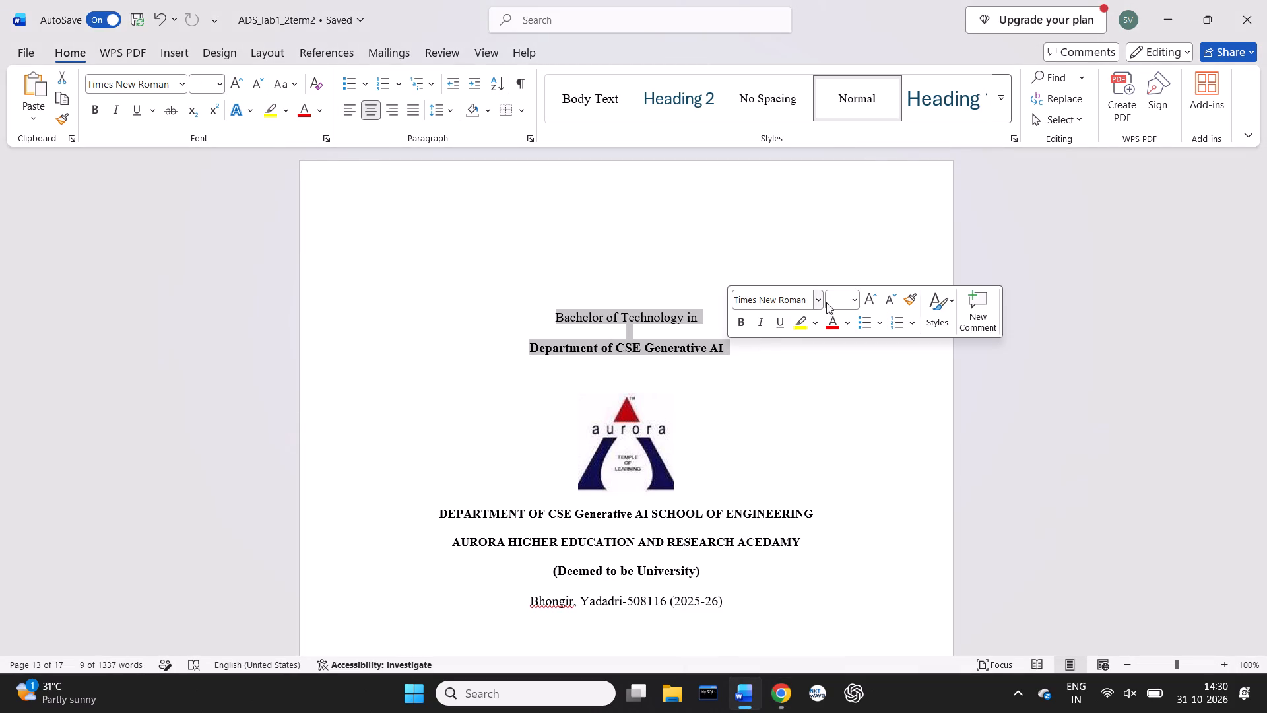
pyautogui.click(833, 300)
pyautogui.write('12')
pyautogui.press('Return')
pyautogui.click(750, 428)
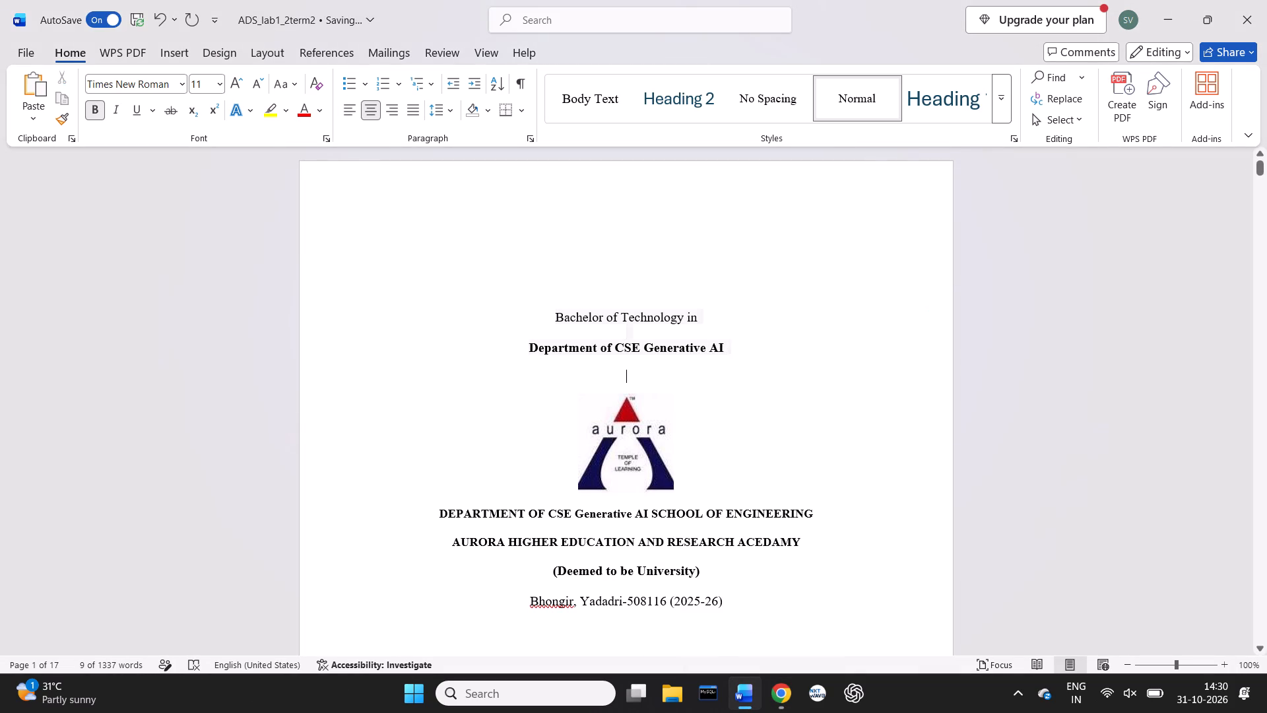
pyautogui.scroll(-1, 750, 428)
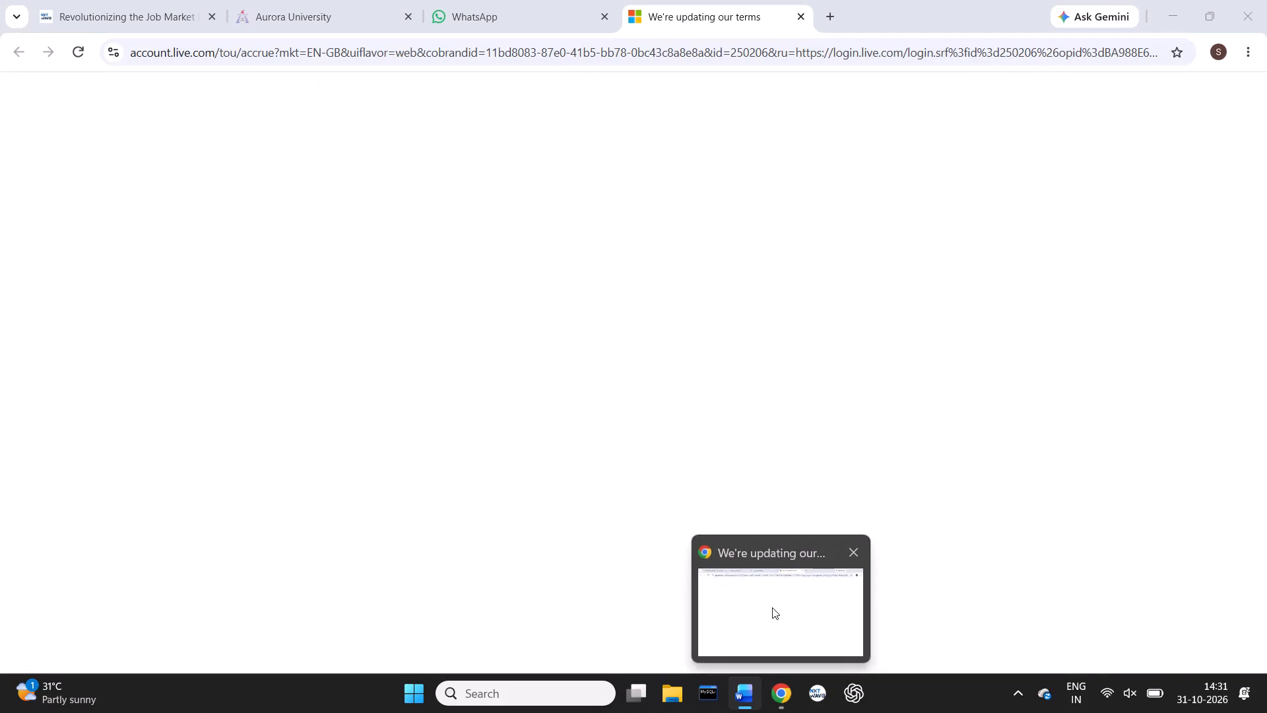
# Switch to Chrome and open the Advanced Data Structures assessments in the Aurora University portal.
pyautogui.click(772, 607)
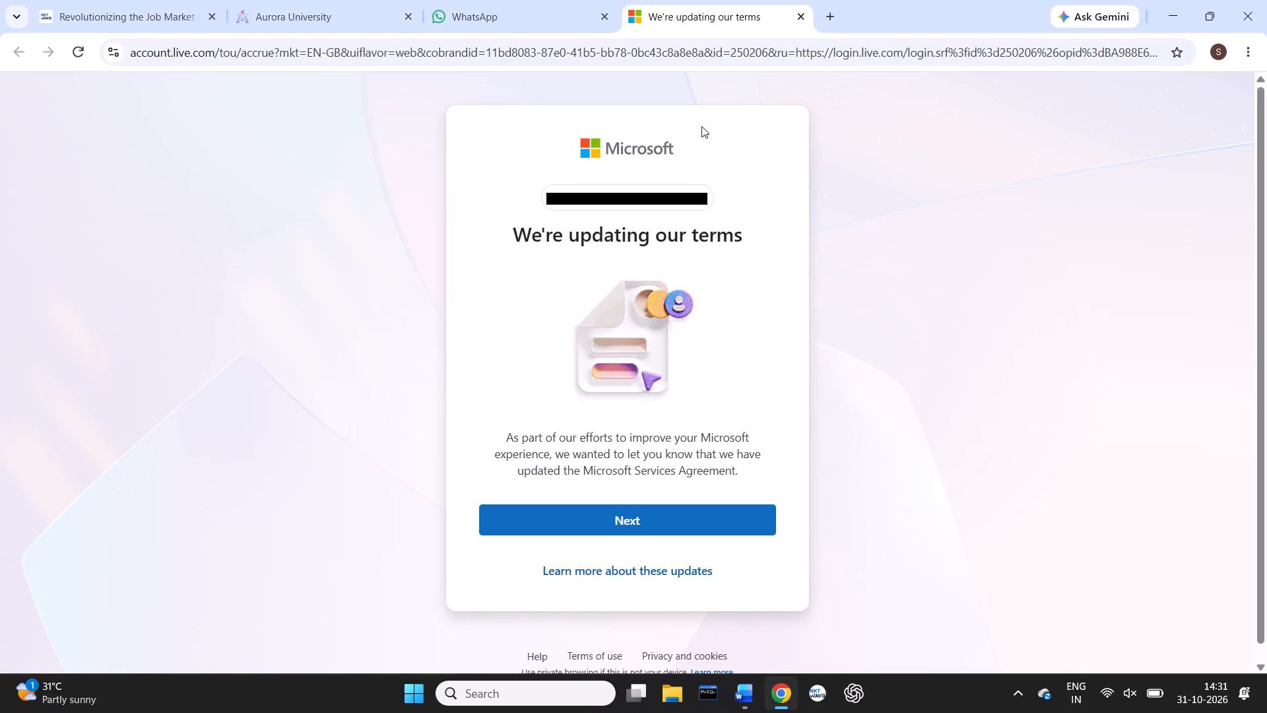
pyautogui.click(308, 6)
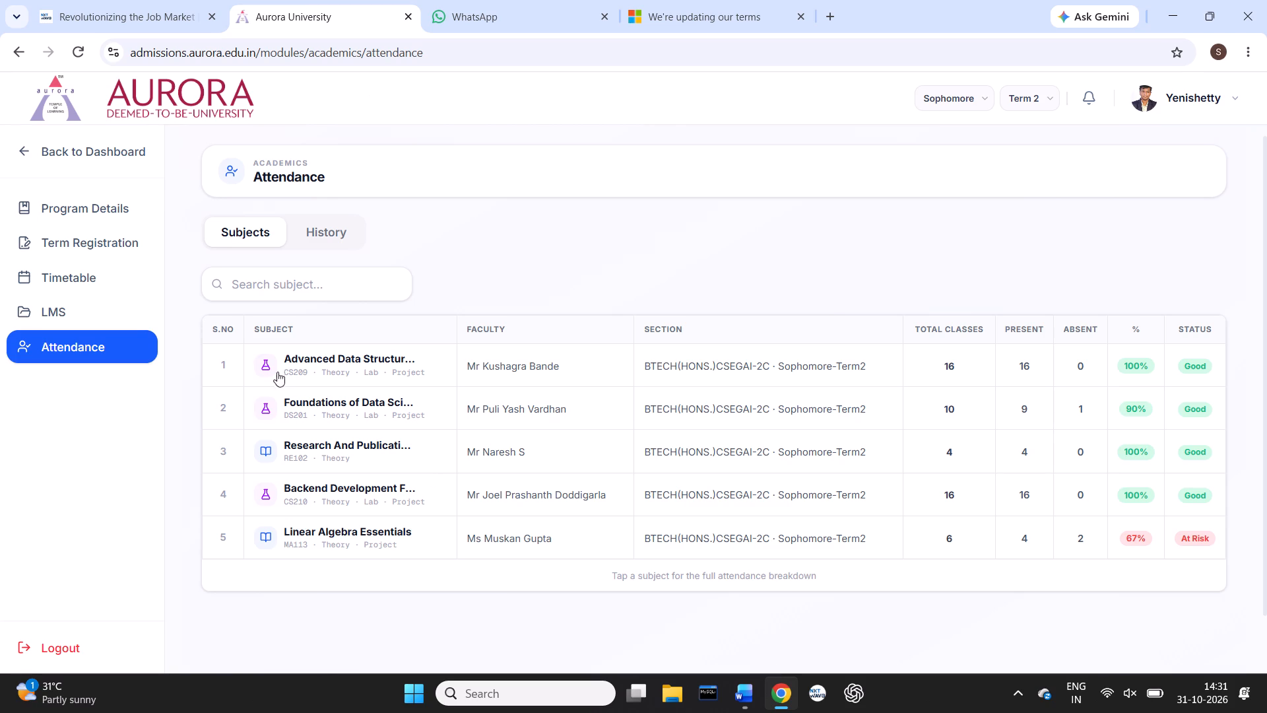
pyautogui.click(30, 148)
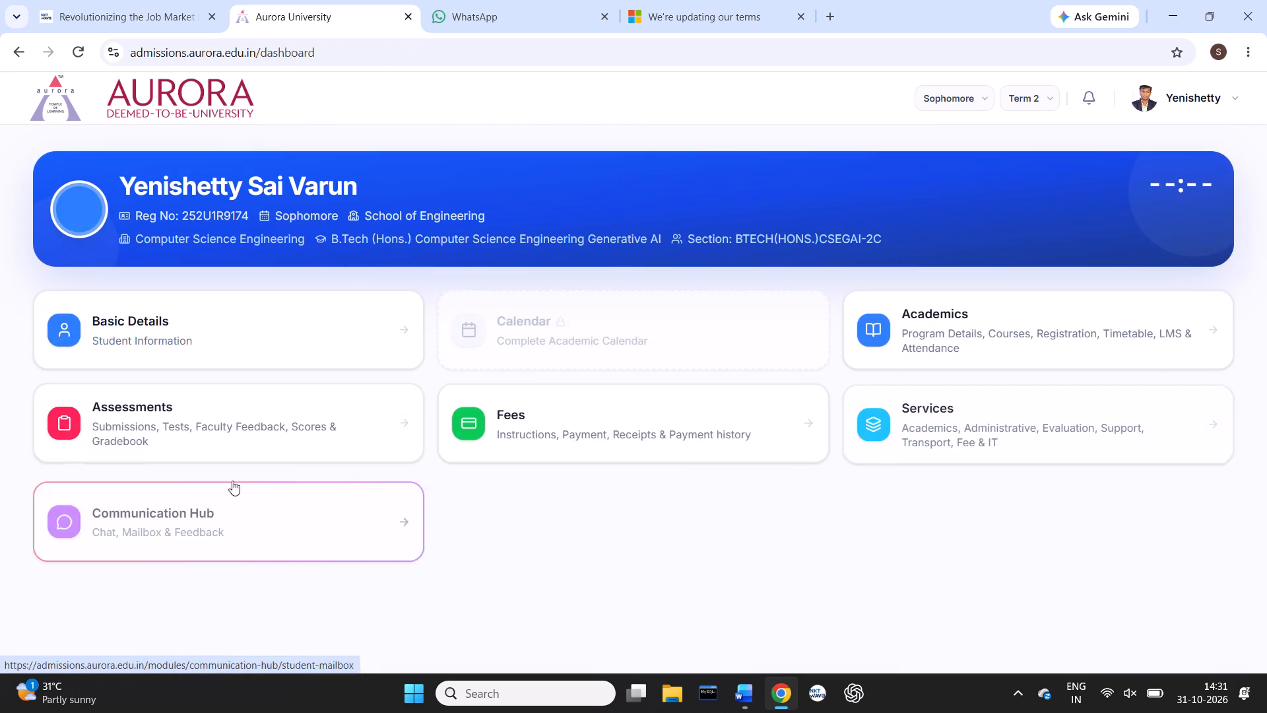
pyautogui.click(216, 448)
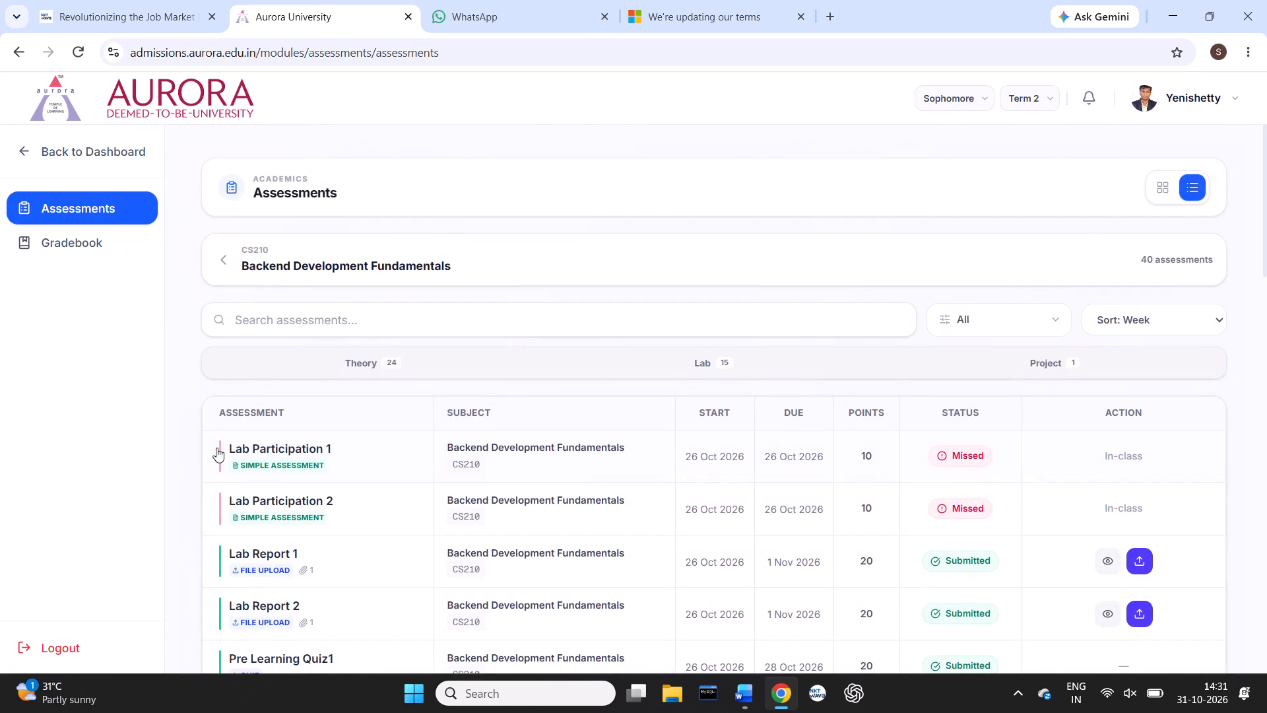
pyautogui.click(225, 257)
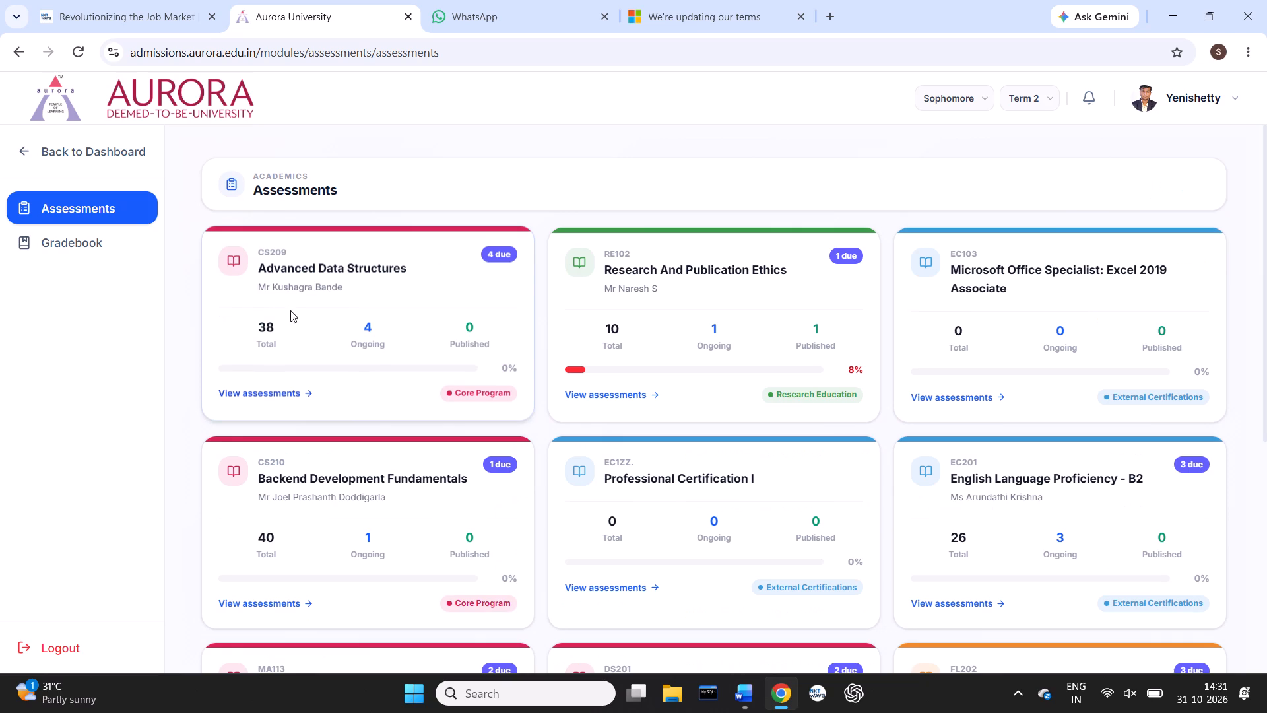
pyautogui.click(253, 389)
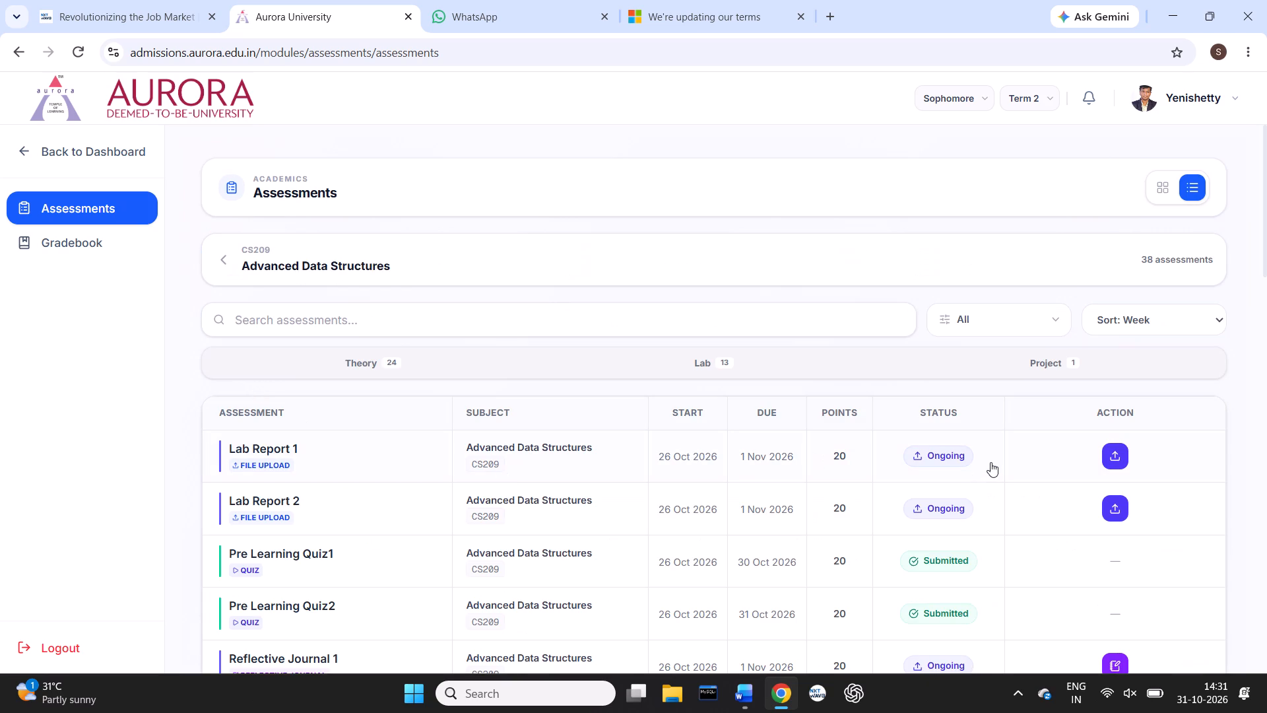
# Upload ADS_lab1_2term2.pdf as the submission for the Advanced Data Structures Lab Report 1.
pyautogui.click(1101, 463)
pyautogui.click(1104, 463)
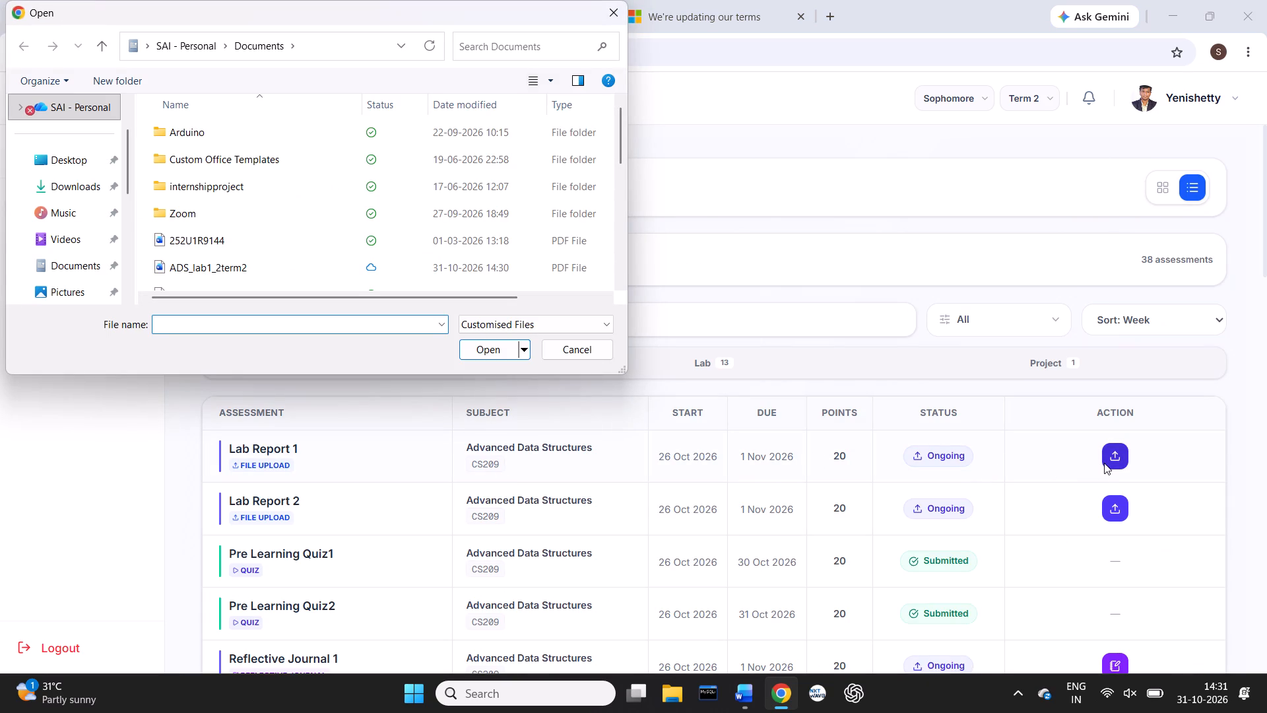
pyautogui.write('ADS')
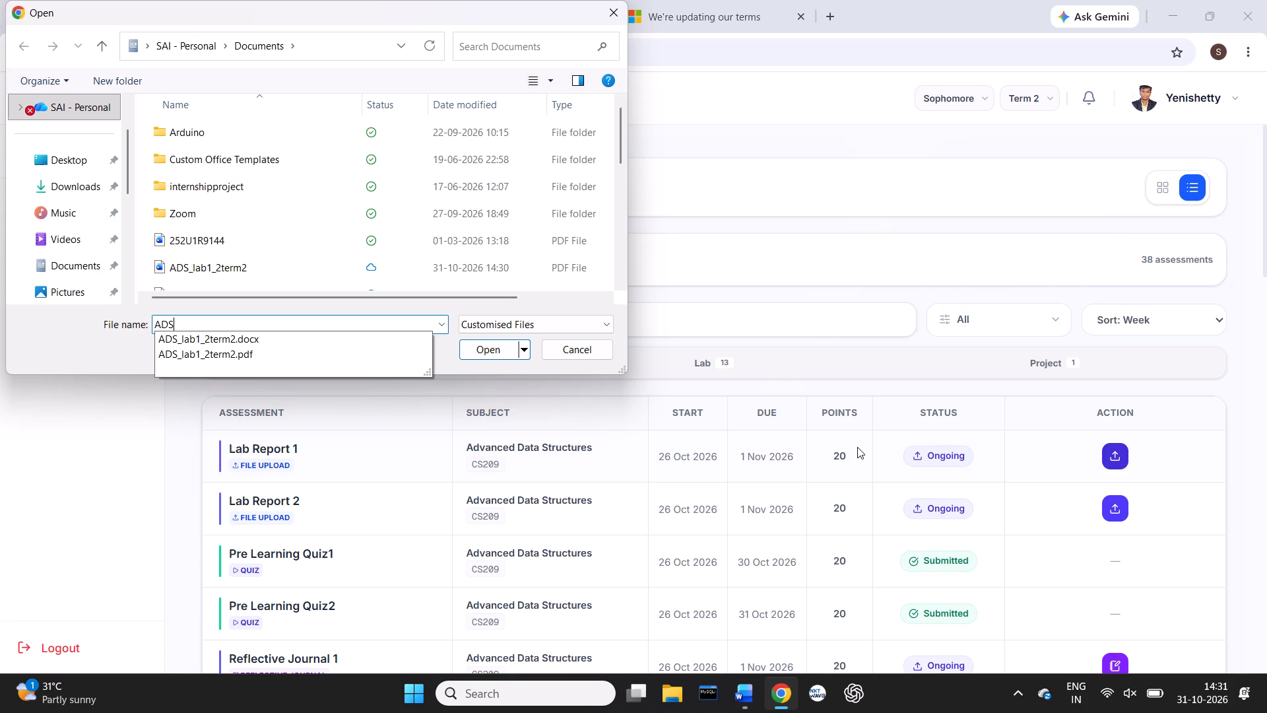
pyautogui.click(379, 361)
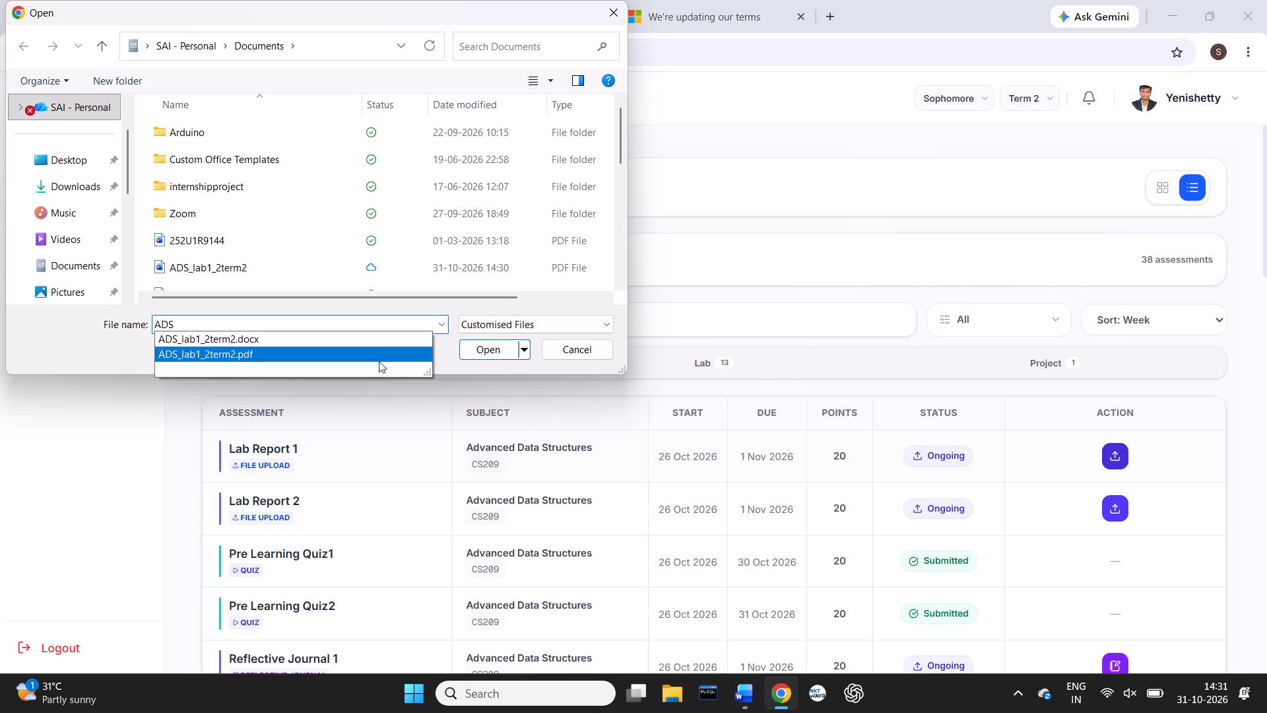
pyautogui.click(469, 350)
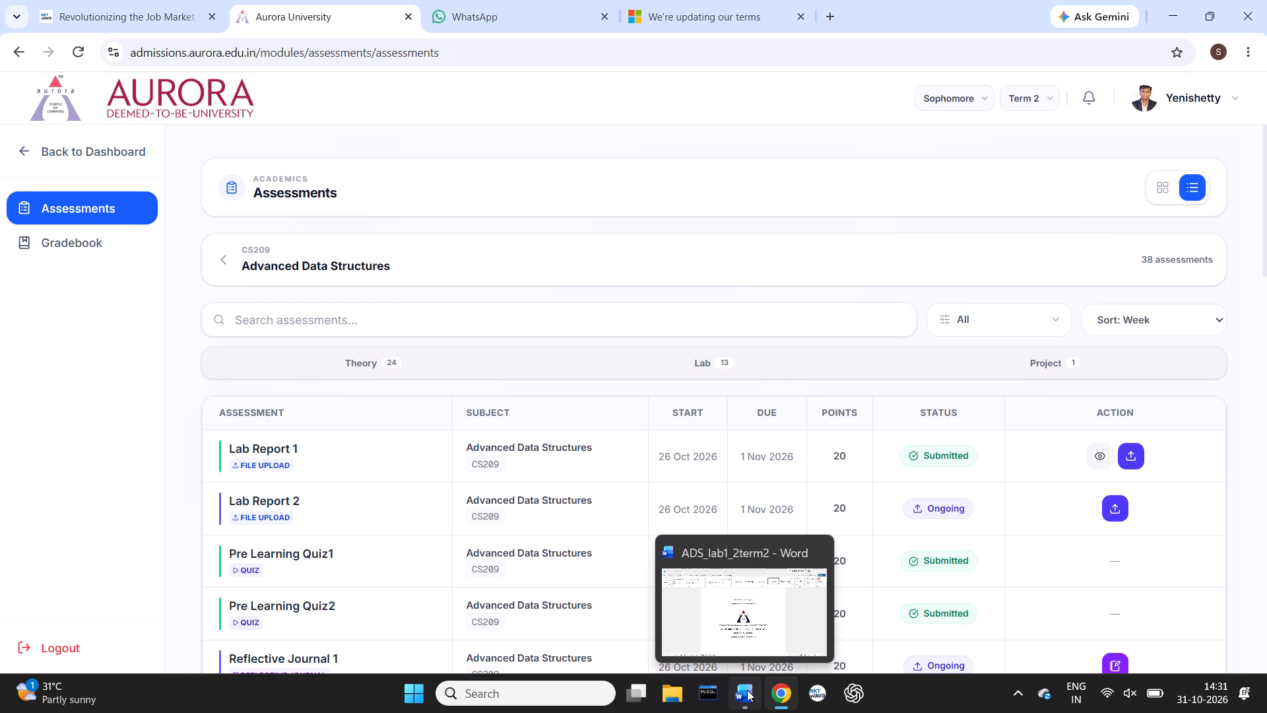
# Open the submitted Lab Report 1 PDF from the portal, check its pages from the cover to the last experiment, and close it.
pyautogui.click(1098, 459)
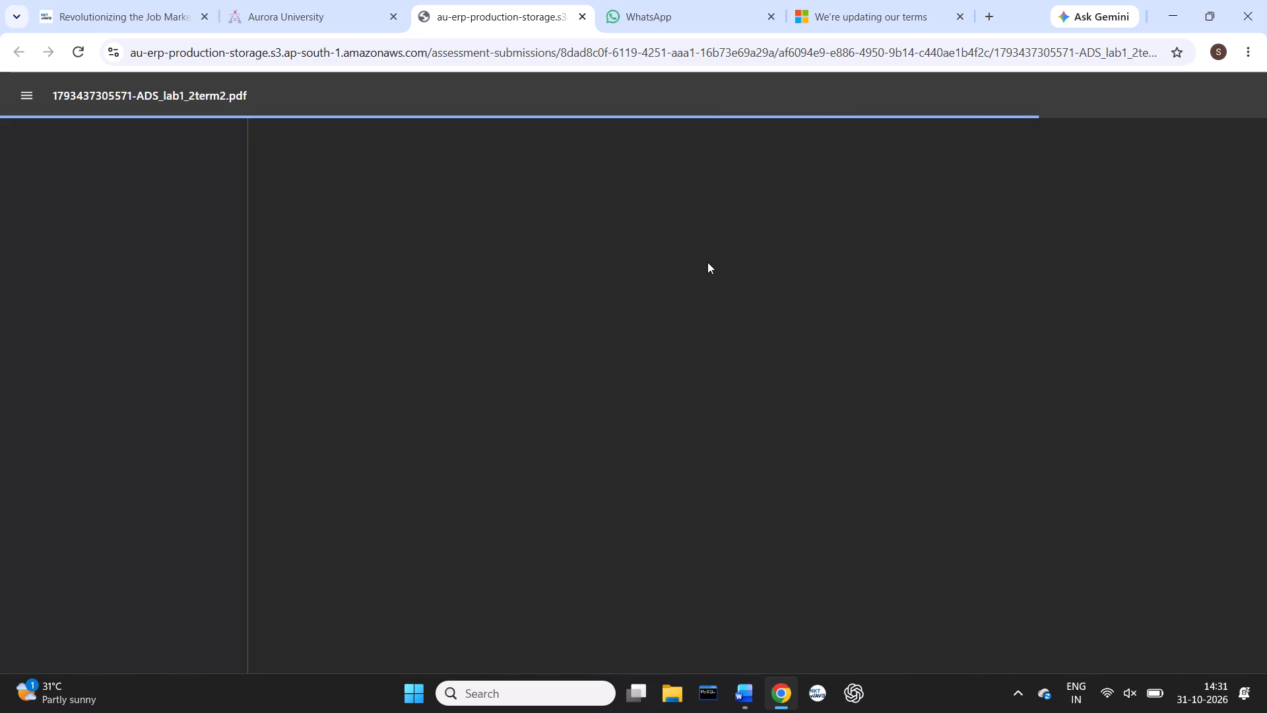
pyautogui.scroll(-1, 707, 262)
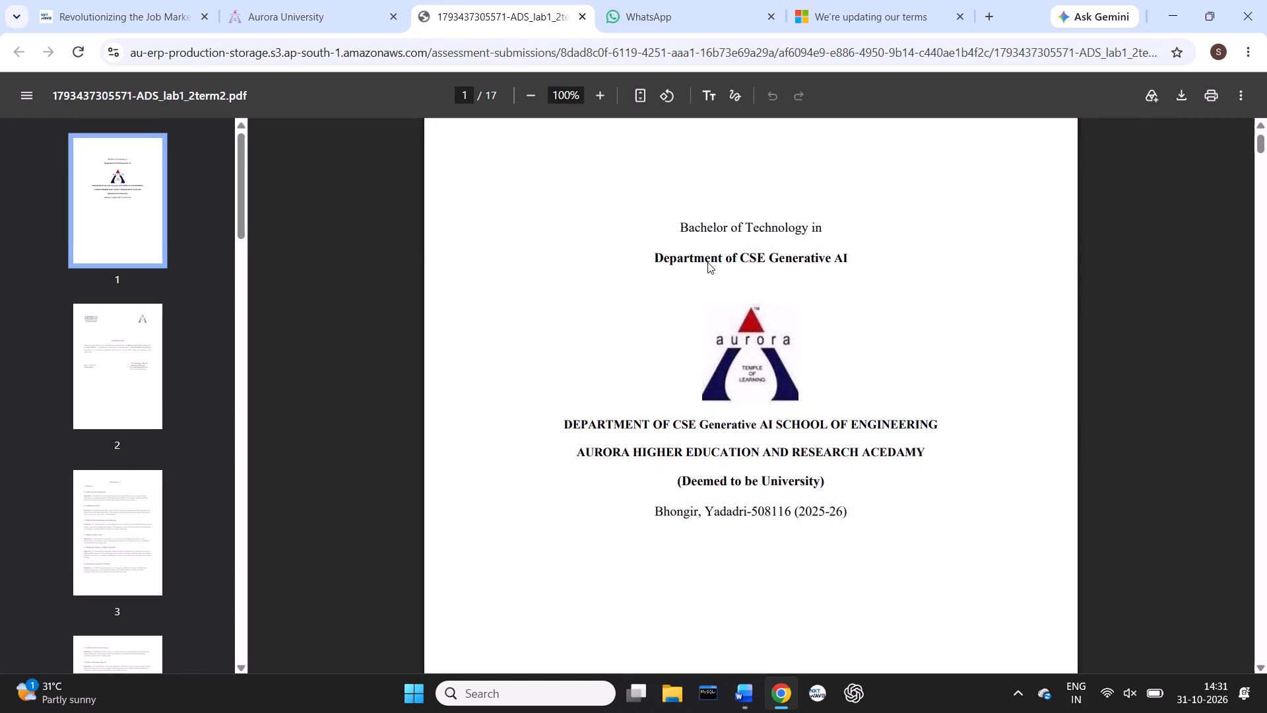
pyautogui.scroll(-3, 707, 262)
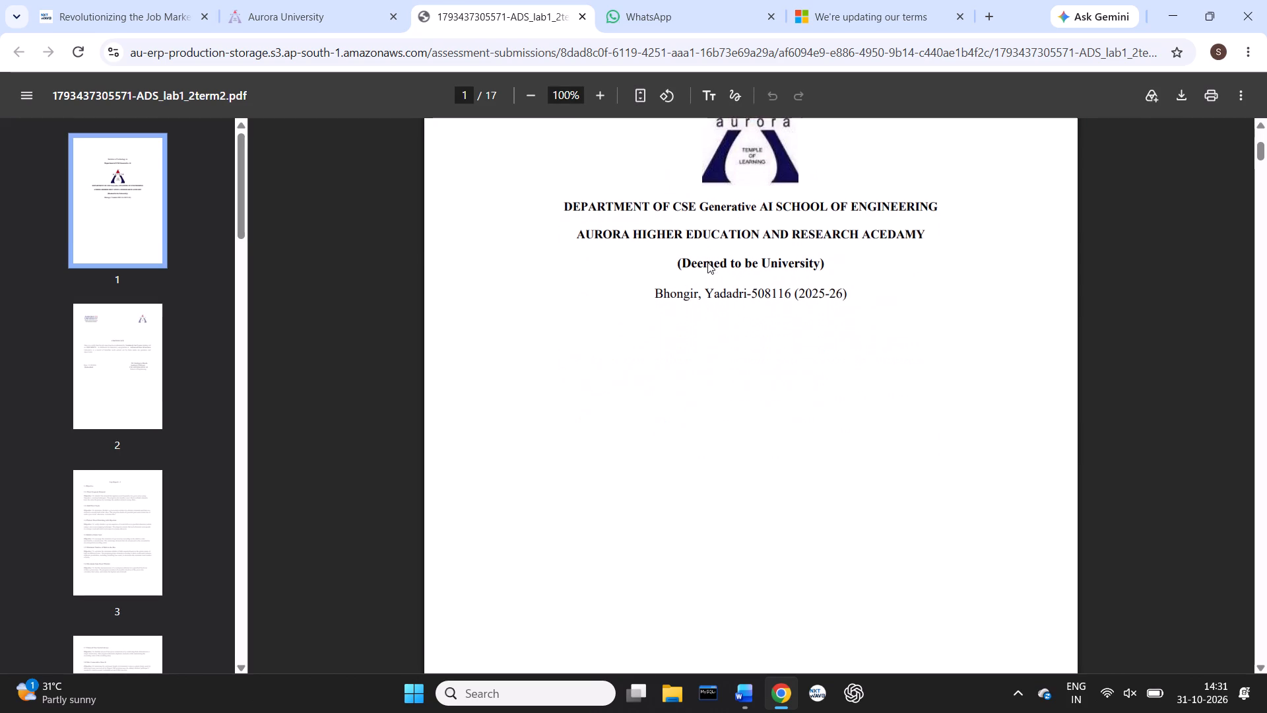
pyautogui.scroll(-3, 707, 262)
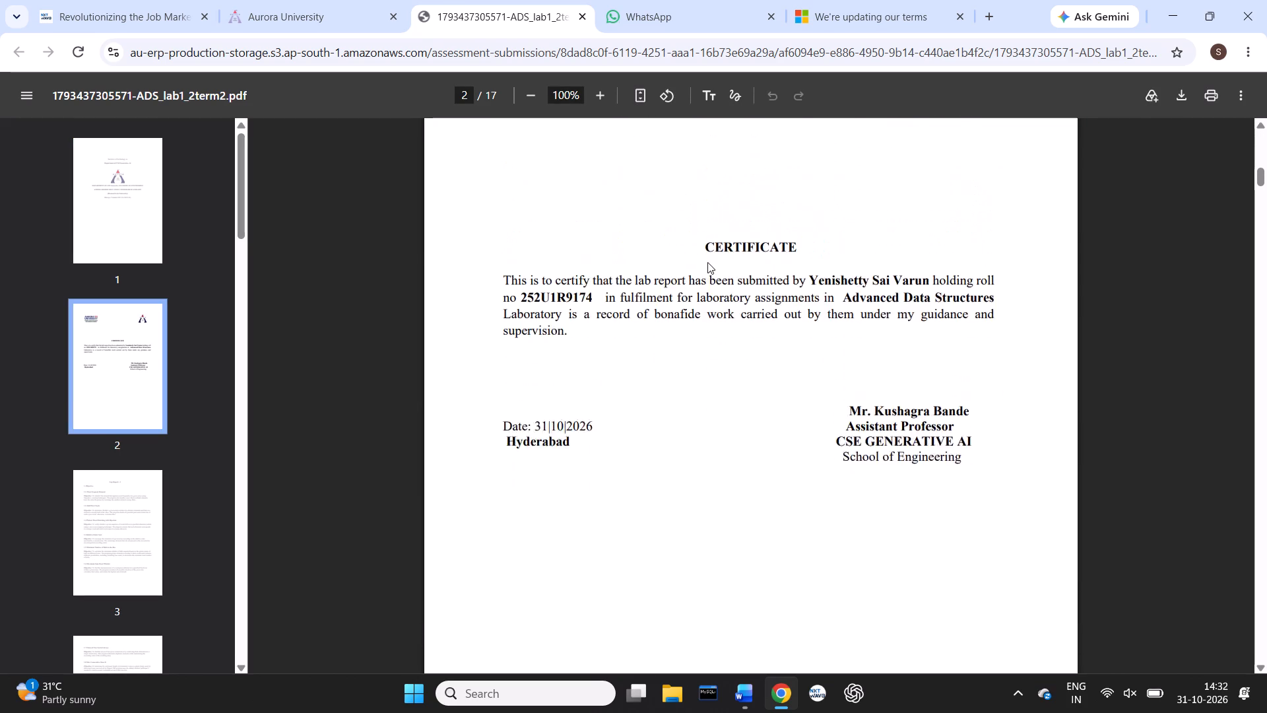
pyautogui.scroll(-1, 707, 262)
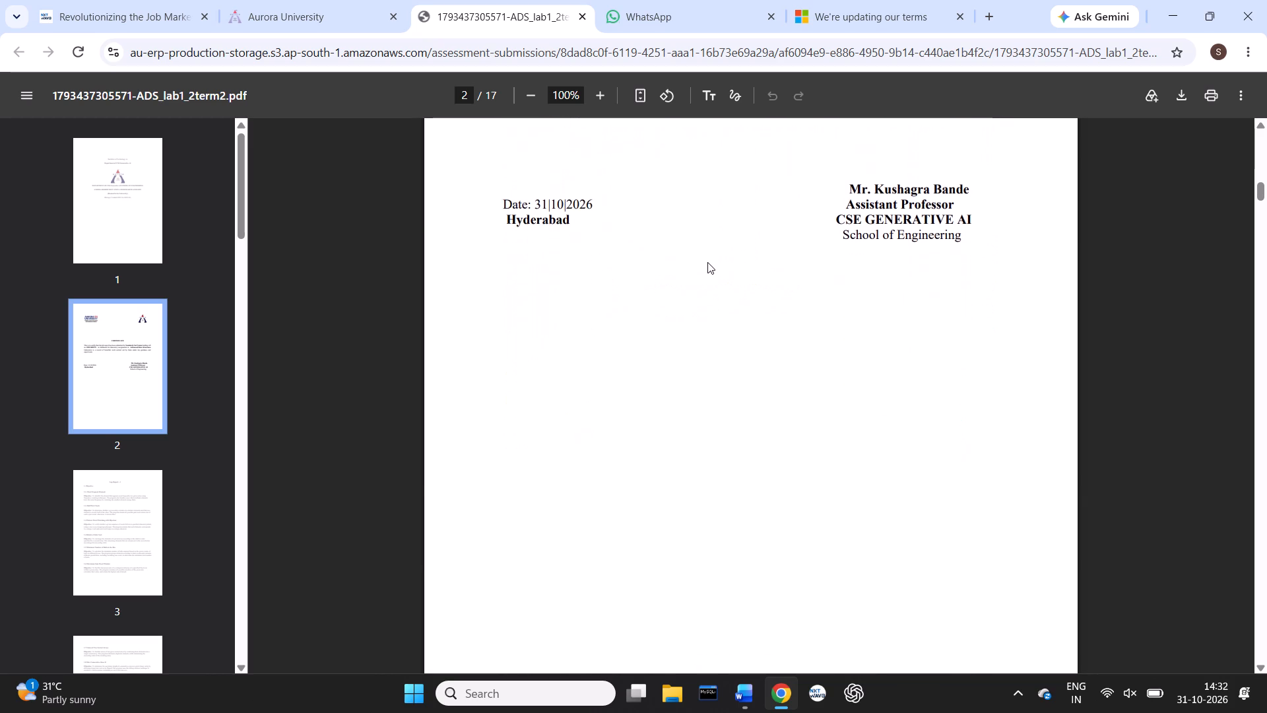
pyautogui.scroll(-4, 707, 262)
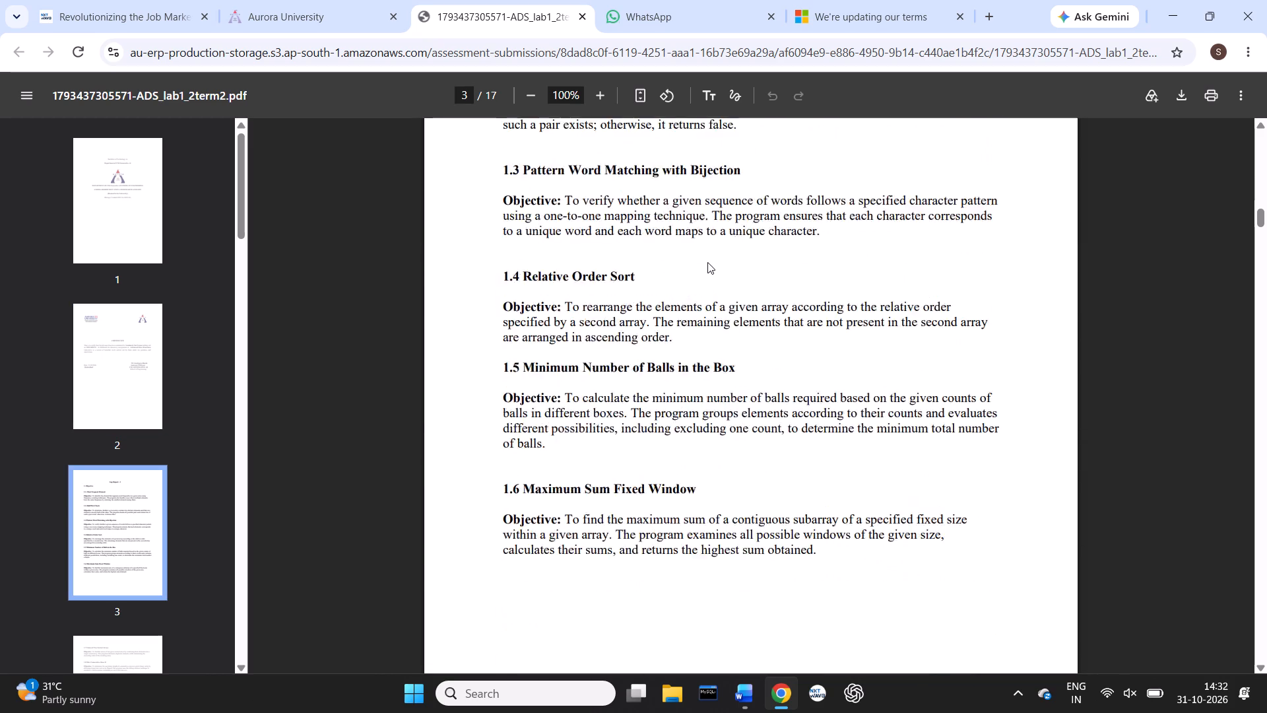
pyautogui.scroll(-2, 707, 262)
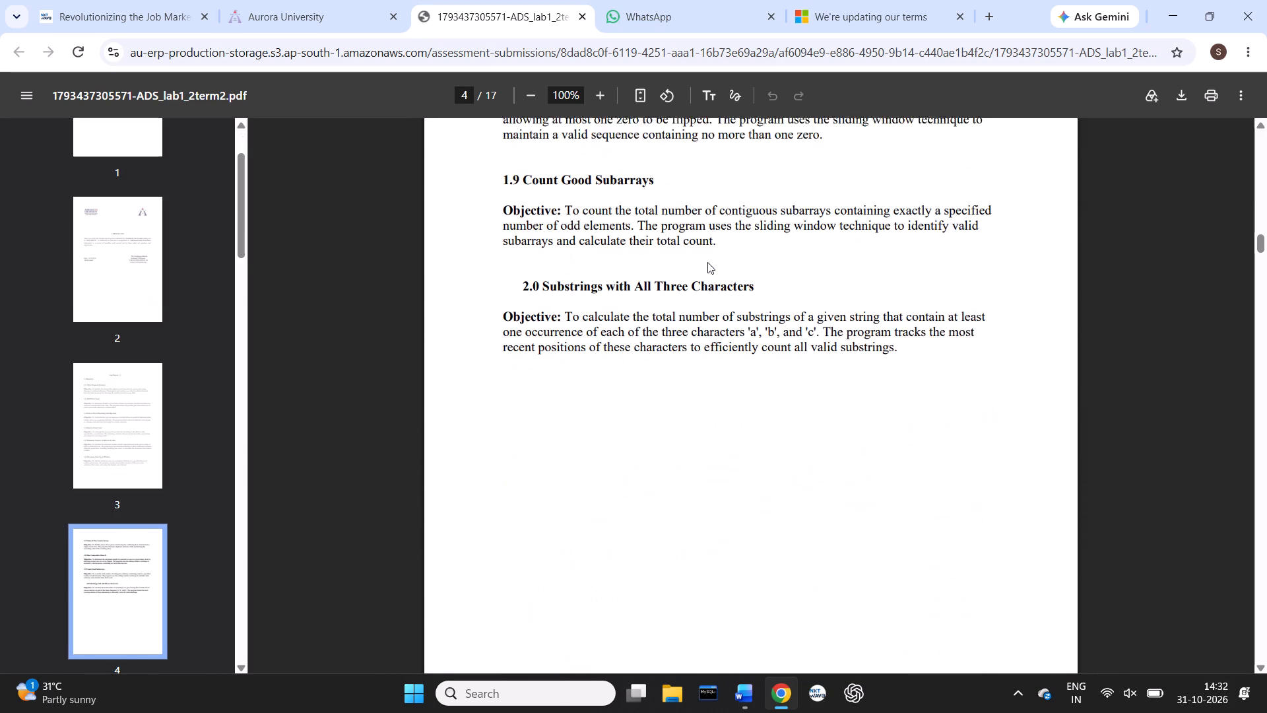
pyautogui.scroll(-3, 707, 262)
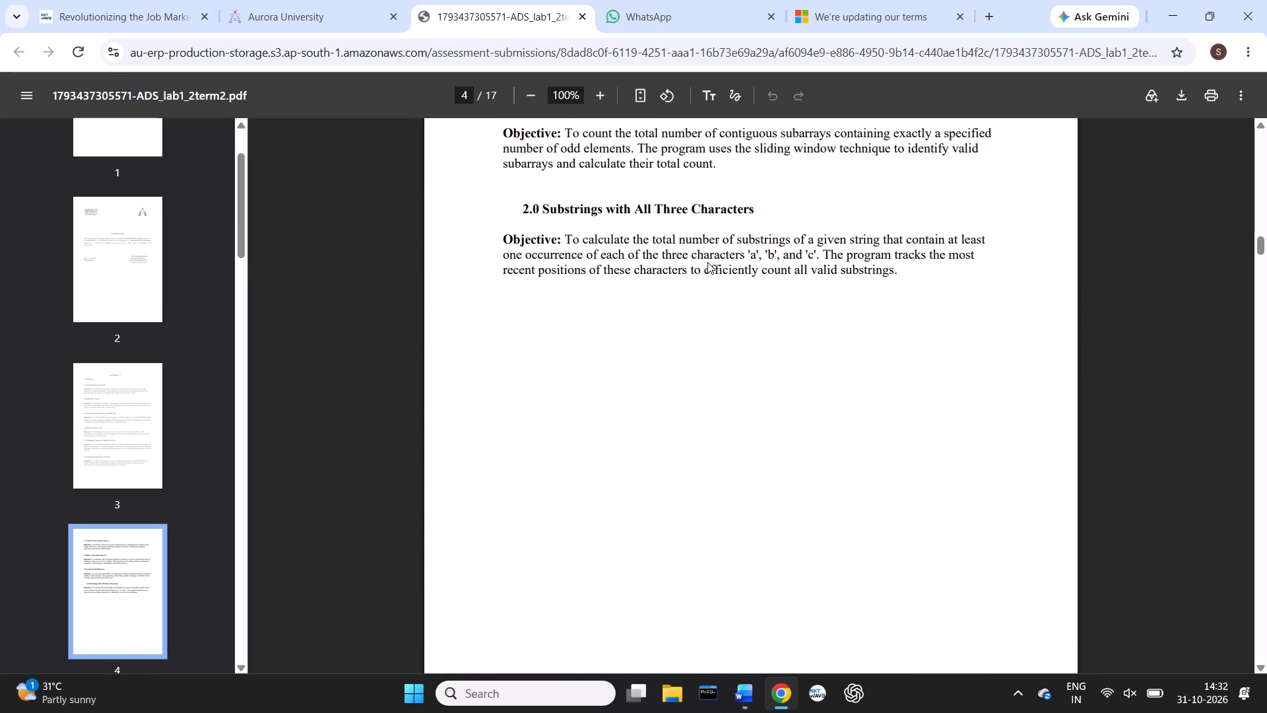
pyautogui.scroll(-3, 707, 262)
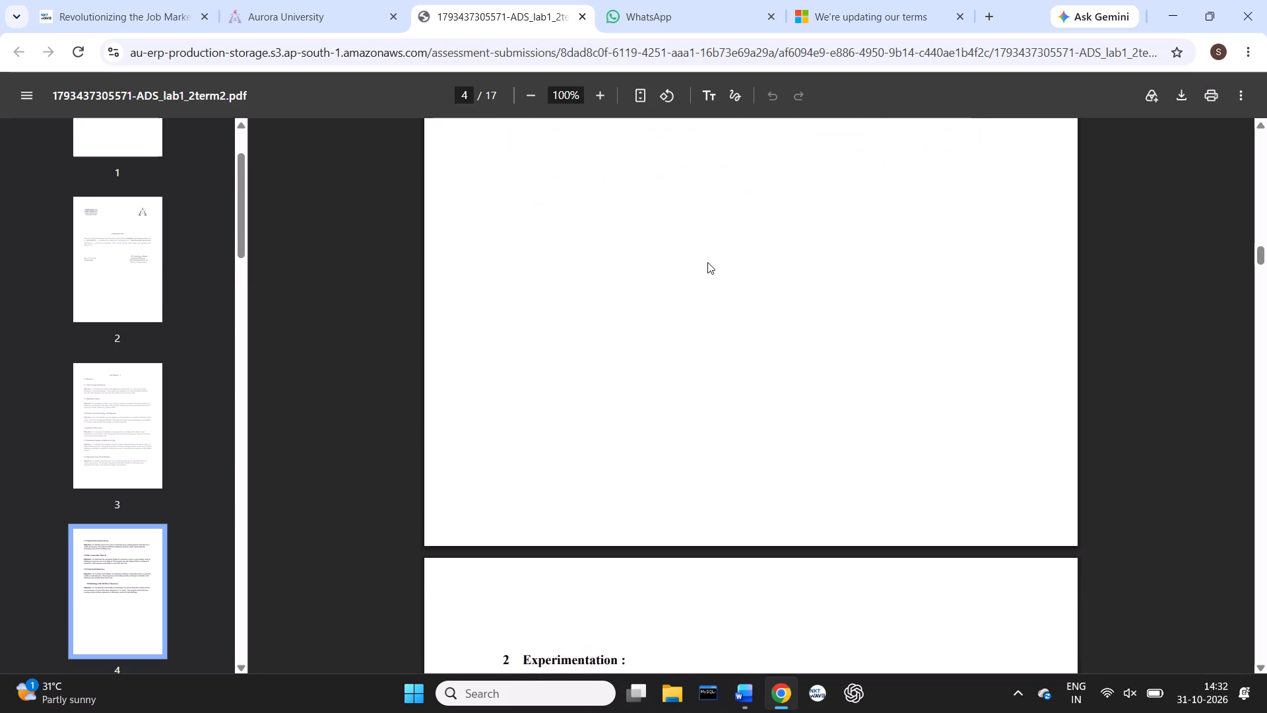
pyautogui.scroll(-2, 707, 262)
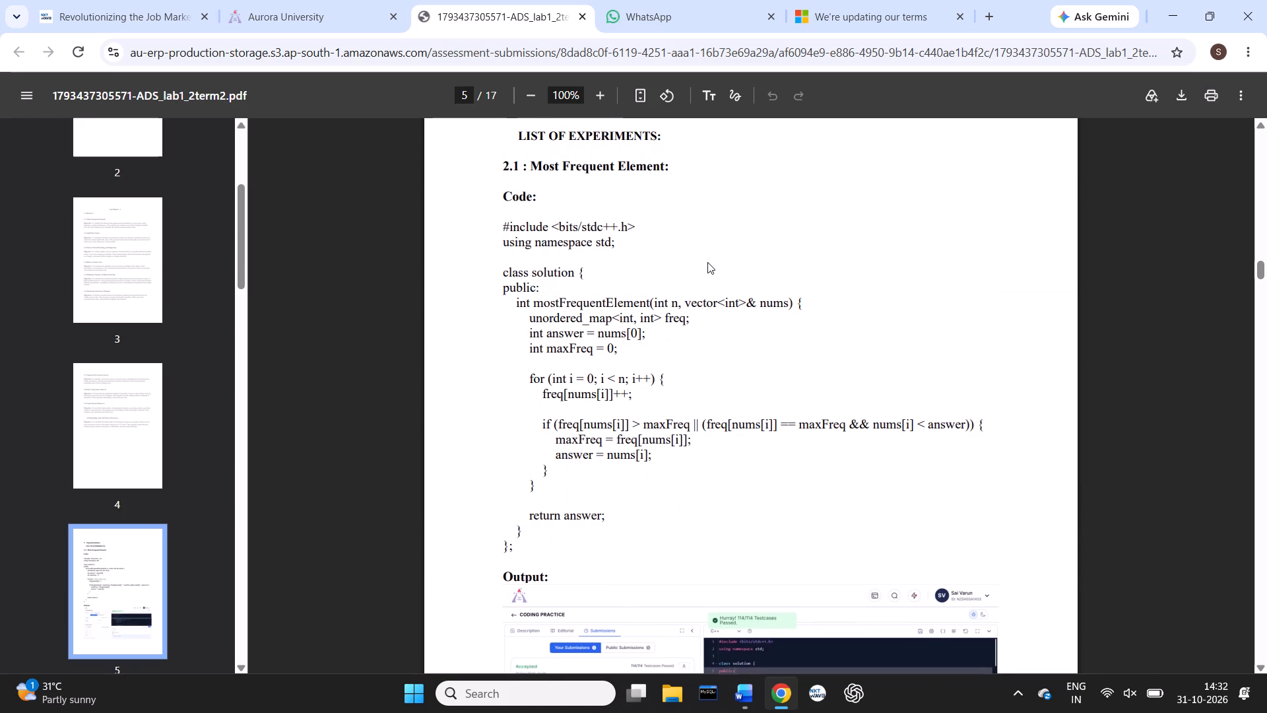
pyautogui.scroll(-5, 707, 262)
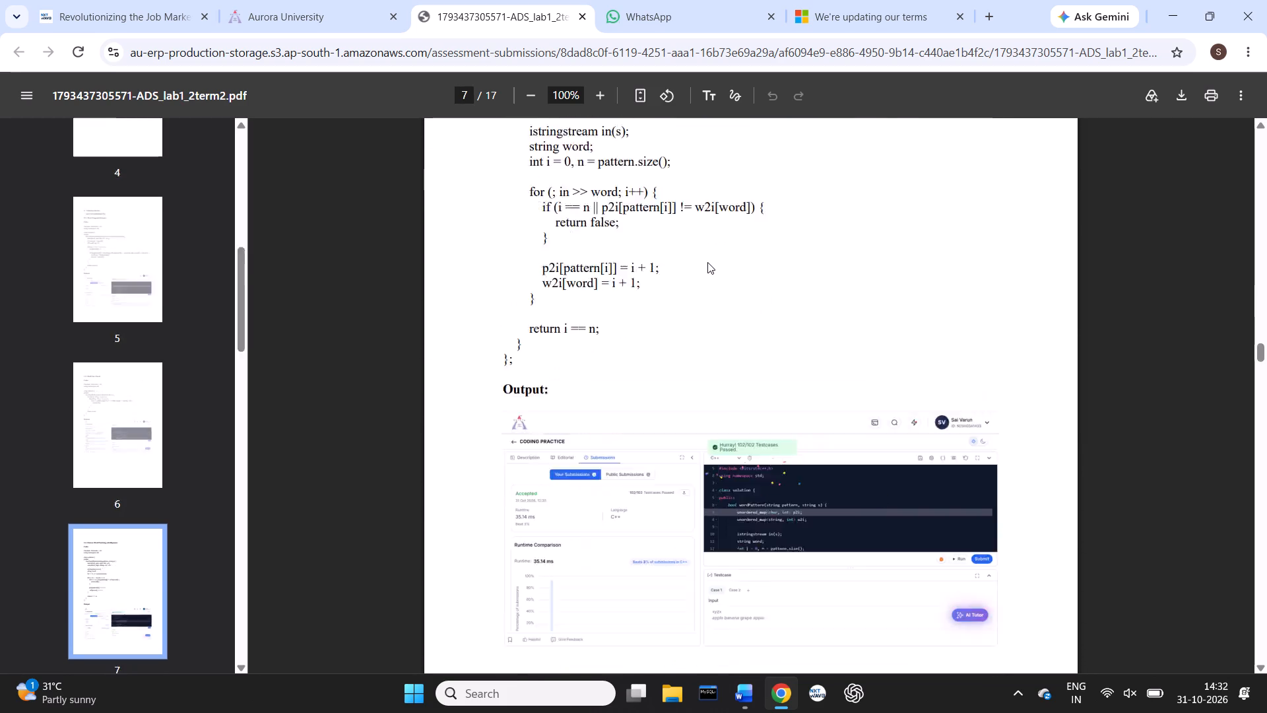
pyautogui.scroll(-7, 707, 262)
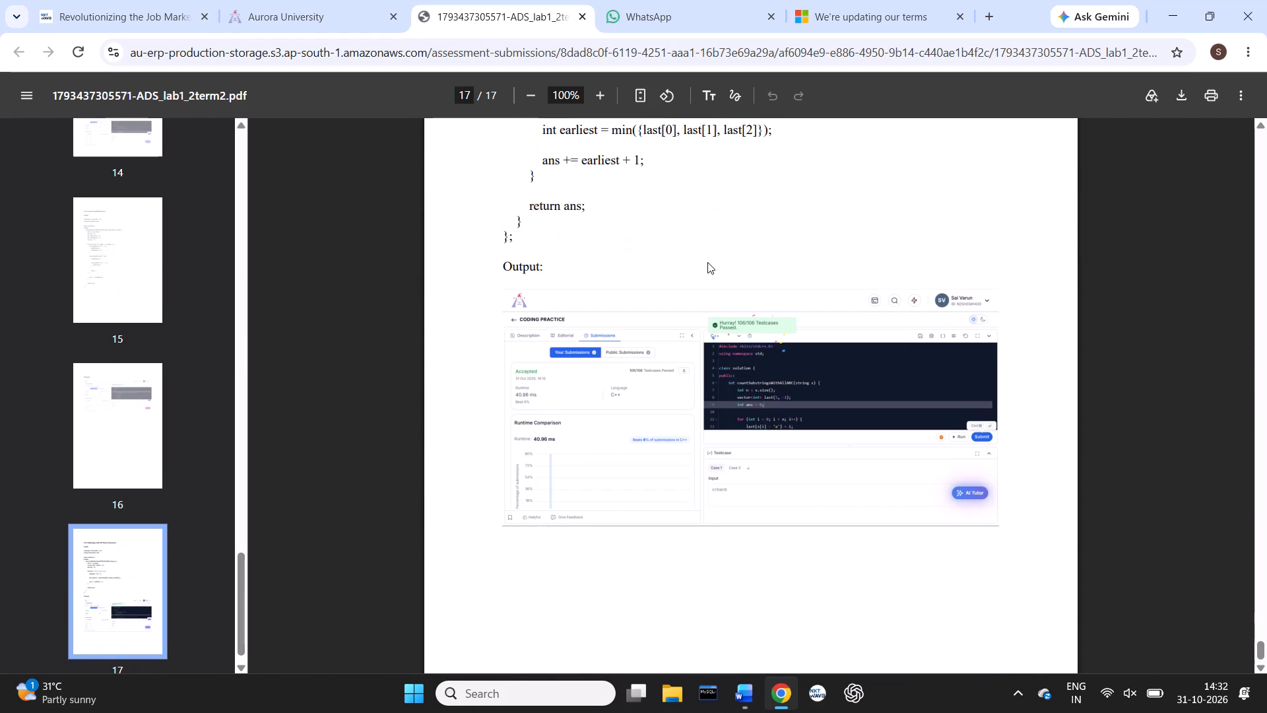
pyautogui.scroll(6, 707, 262)
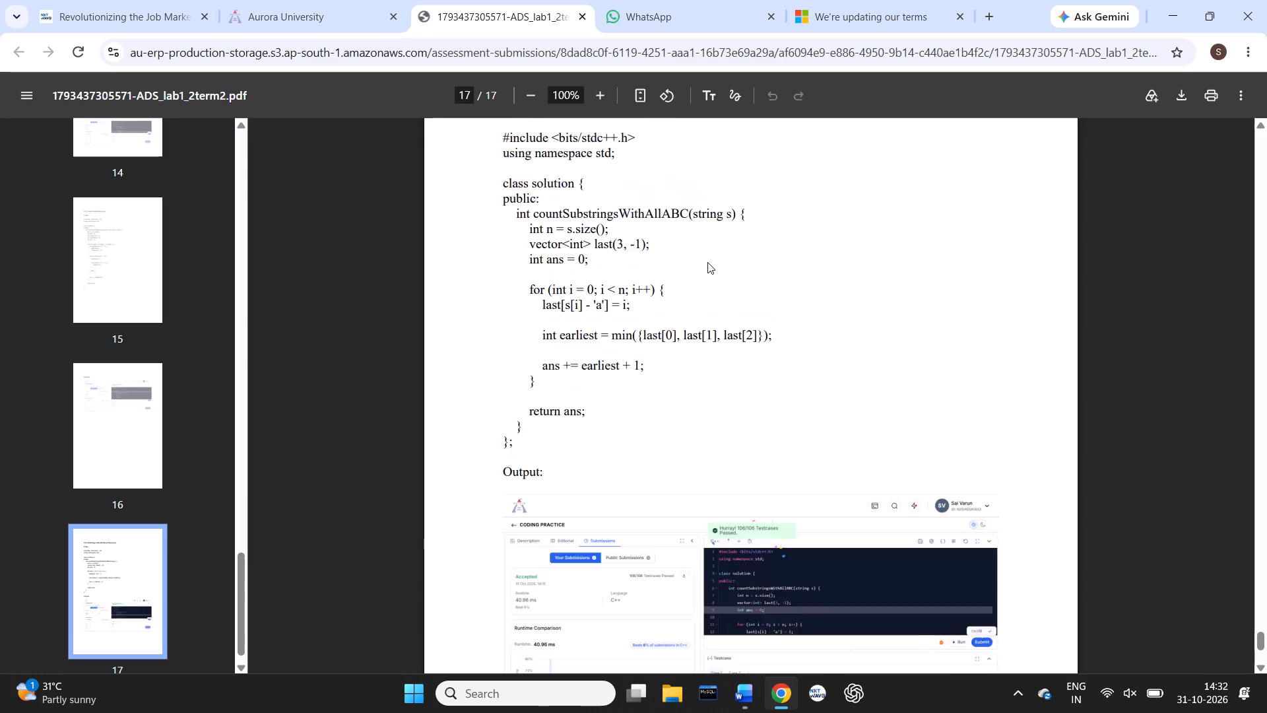
pyautogui.scroll(7, 707, 262)
pyautogui.scroll(15, 707, 262)
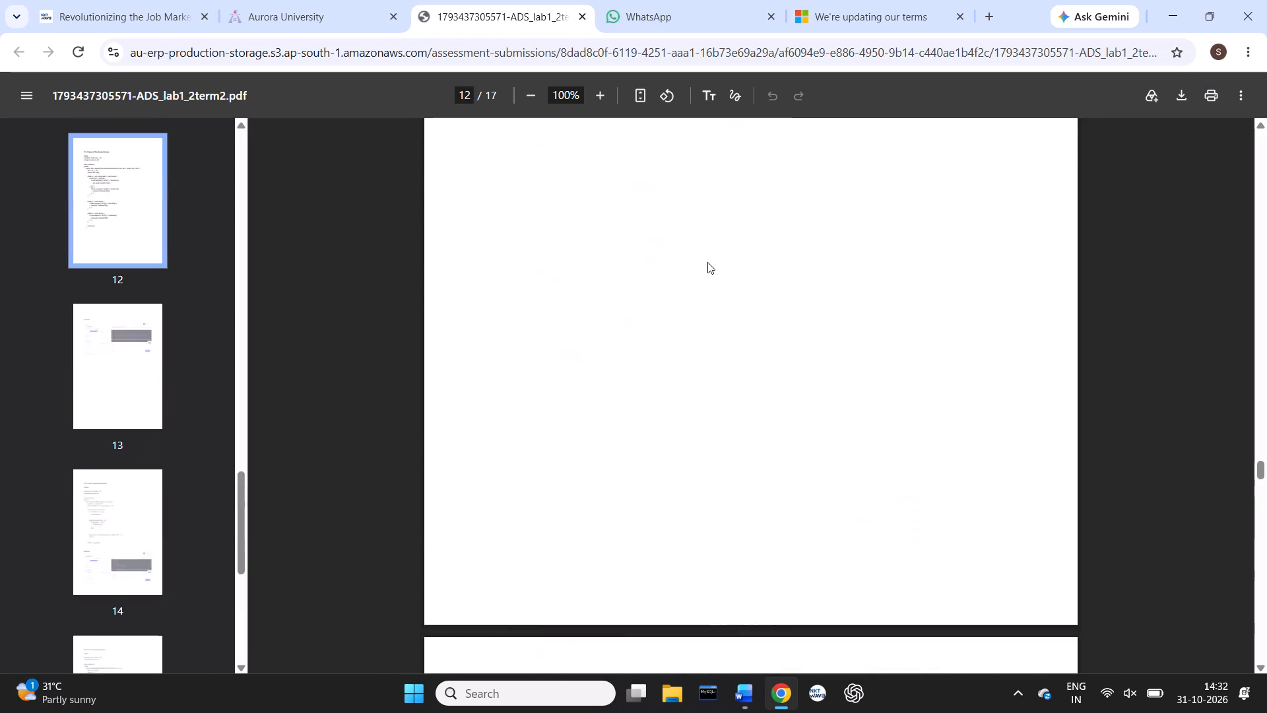
pyautogui.click(587, 17)
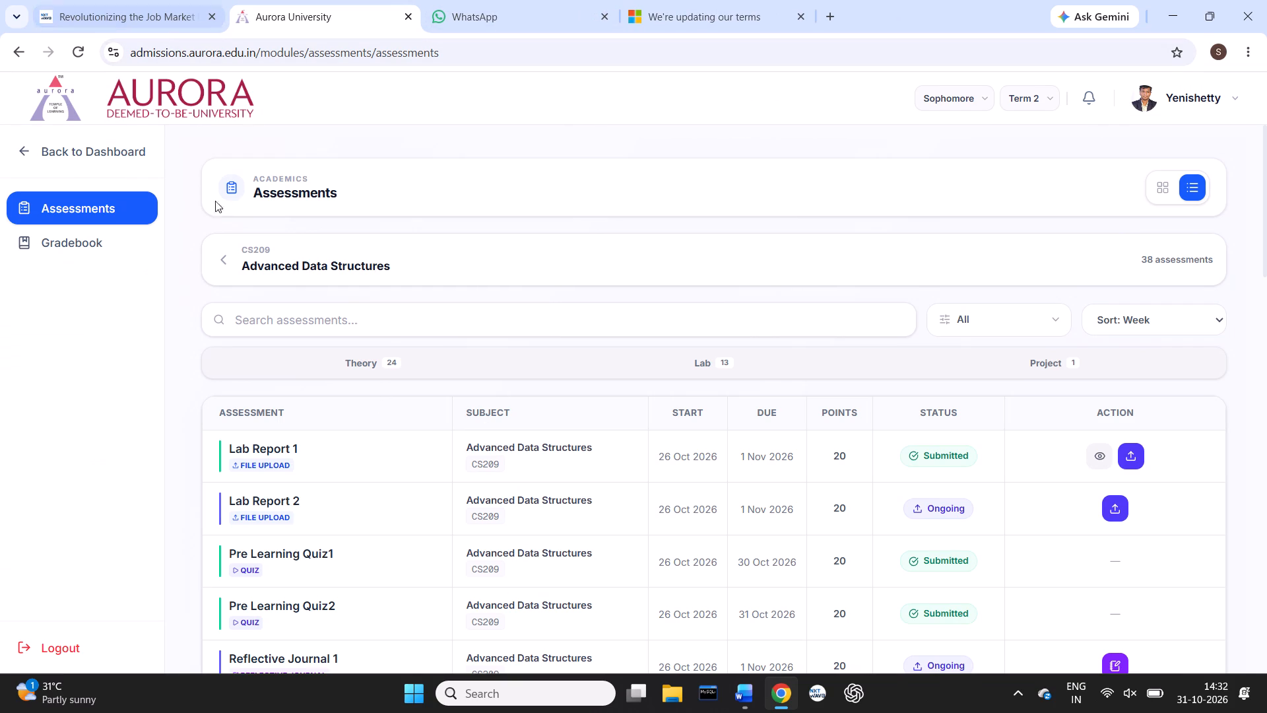
# Return from Advanced Data Structures to the portal's overview of assessments by subject.
pyautogui.click(223, 263)
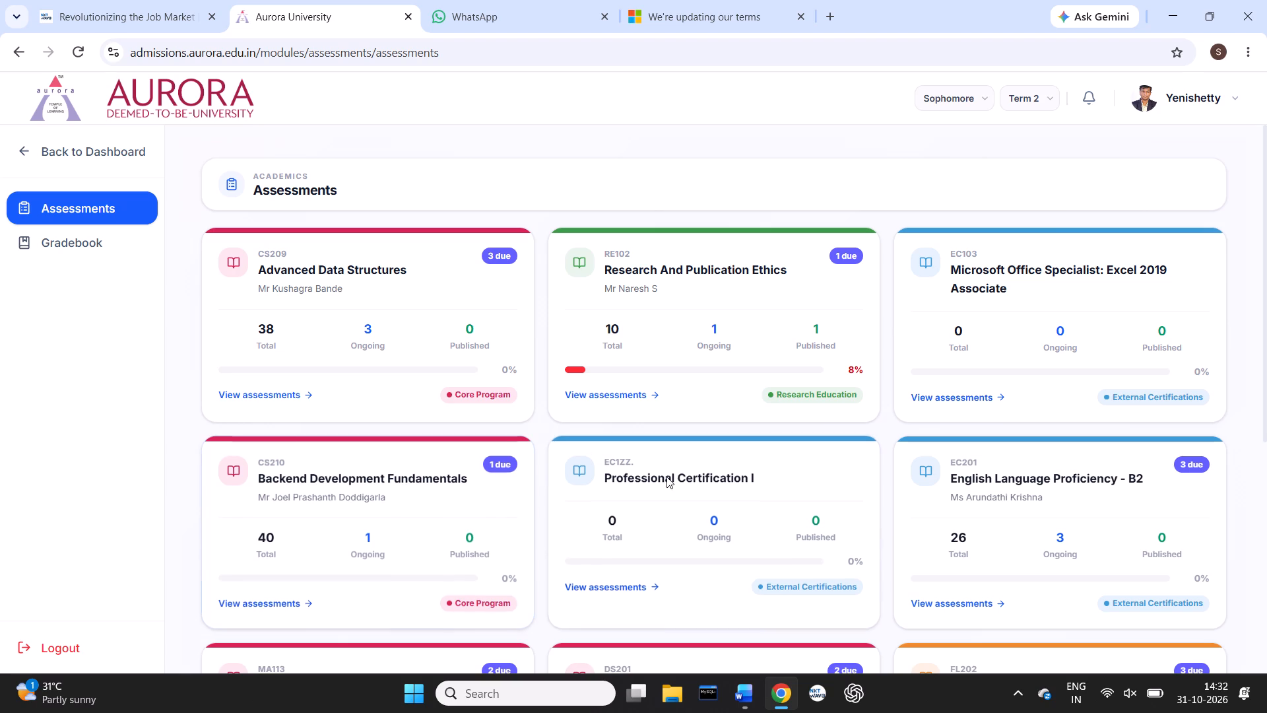
# Switch to Word, search its files for "FDS" and open the document FDS_lab1_2term2.
pyautogui.click(723, 613)
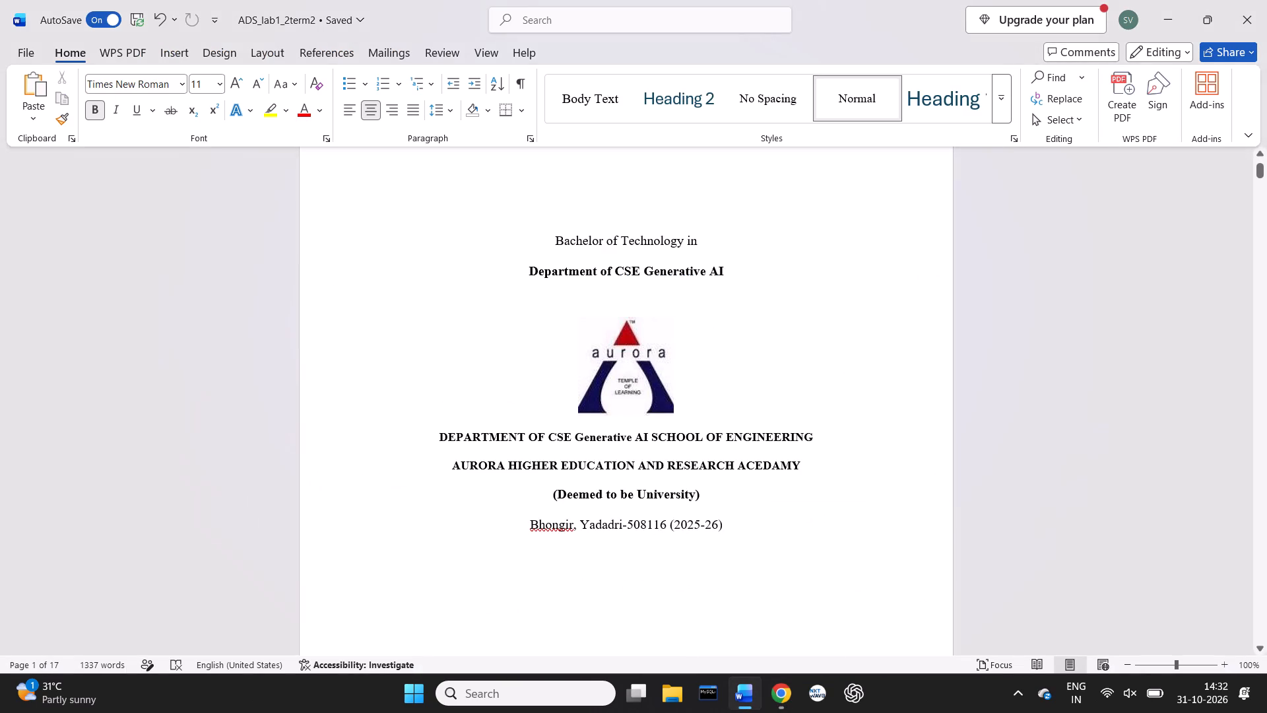
pyautogui.click(32, 50)
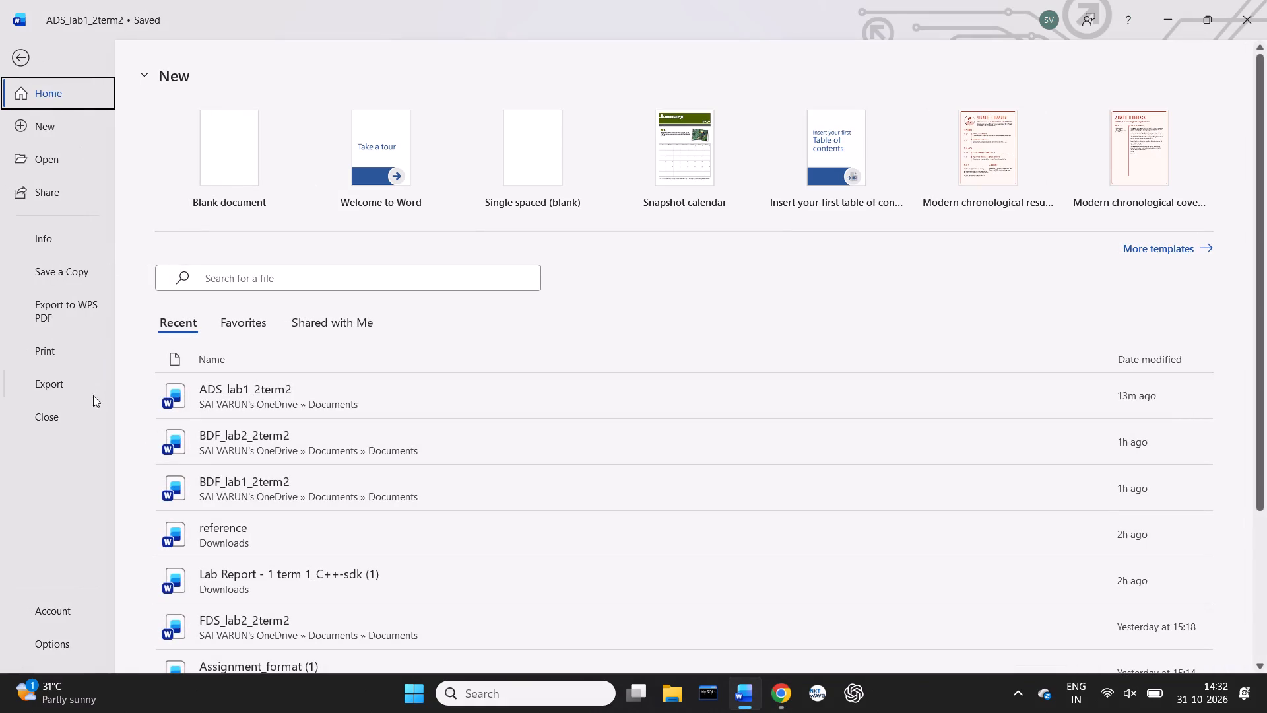
pyautogui.click(222, 283)
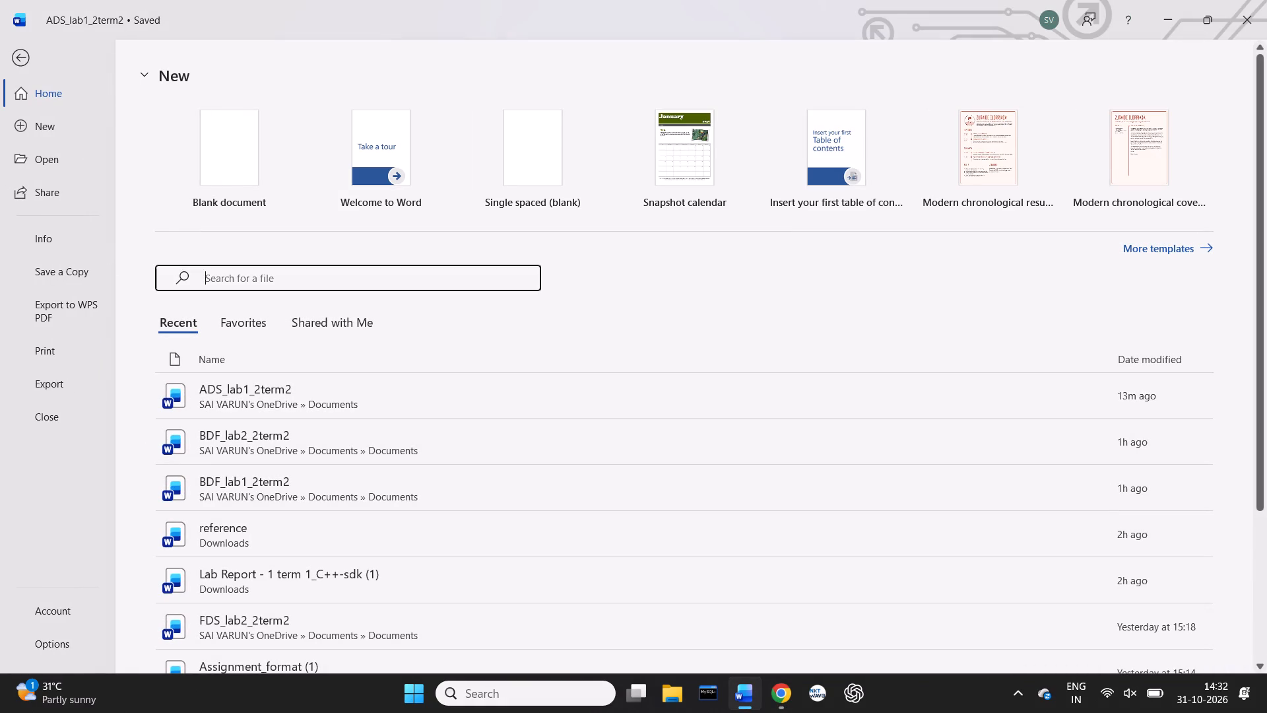
pyautogui.write('FDS')
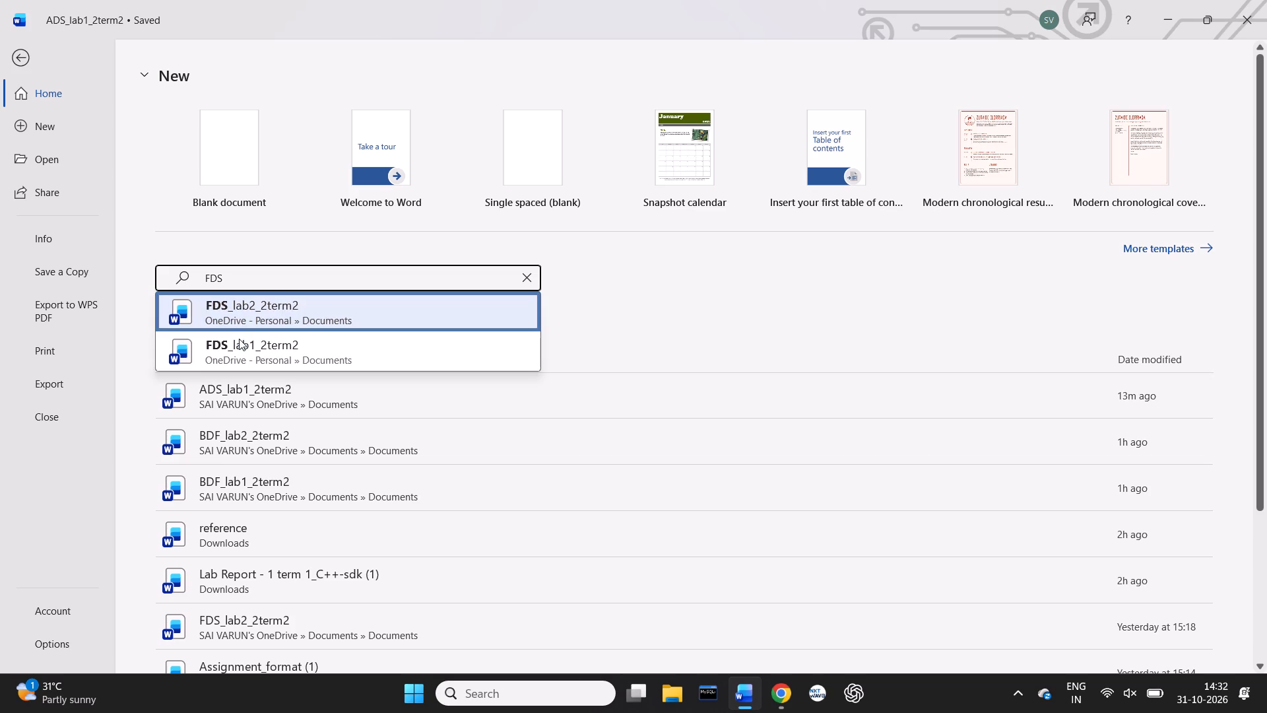
pyautogui.click(239, 339)
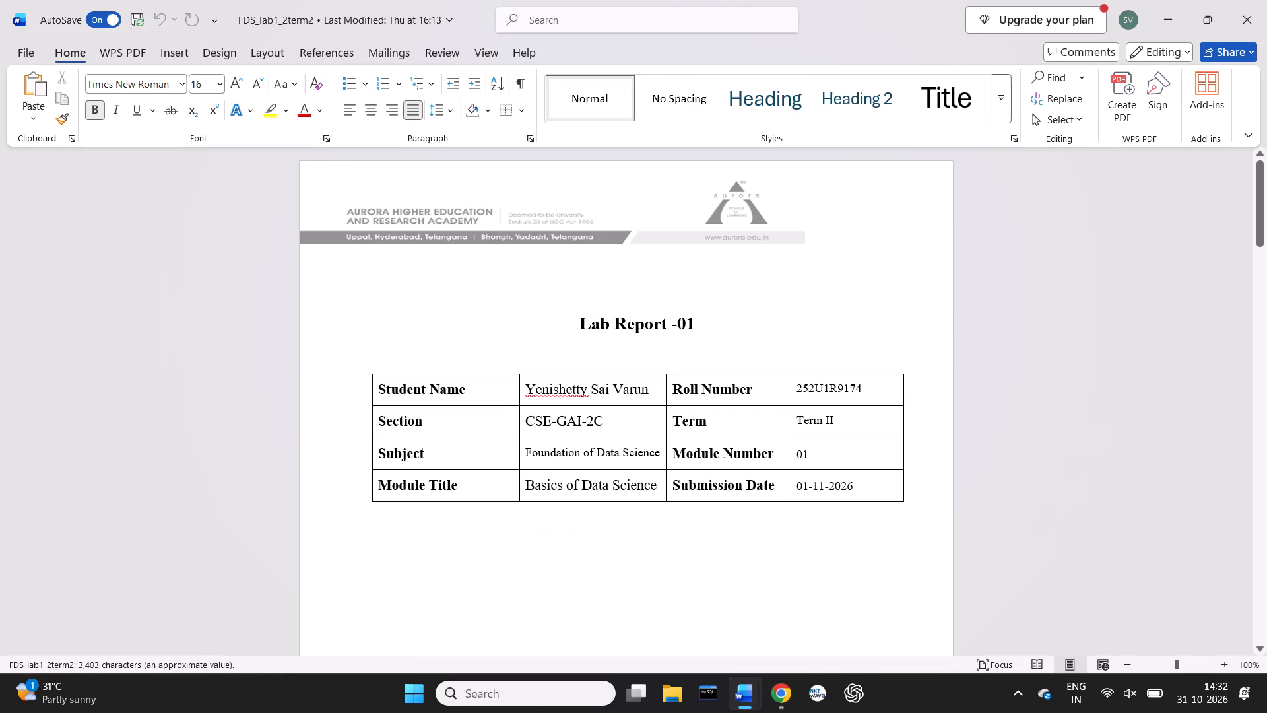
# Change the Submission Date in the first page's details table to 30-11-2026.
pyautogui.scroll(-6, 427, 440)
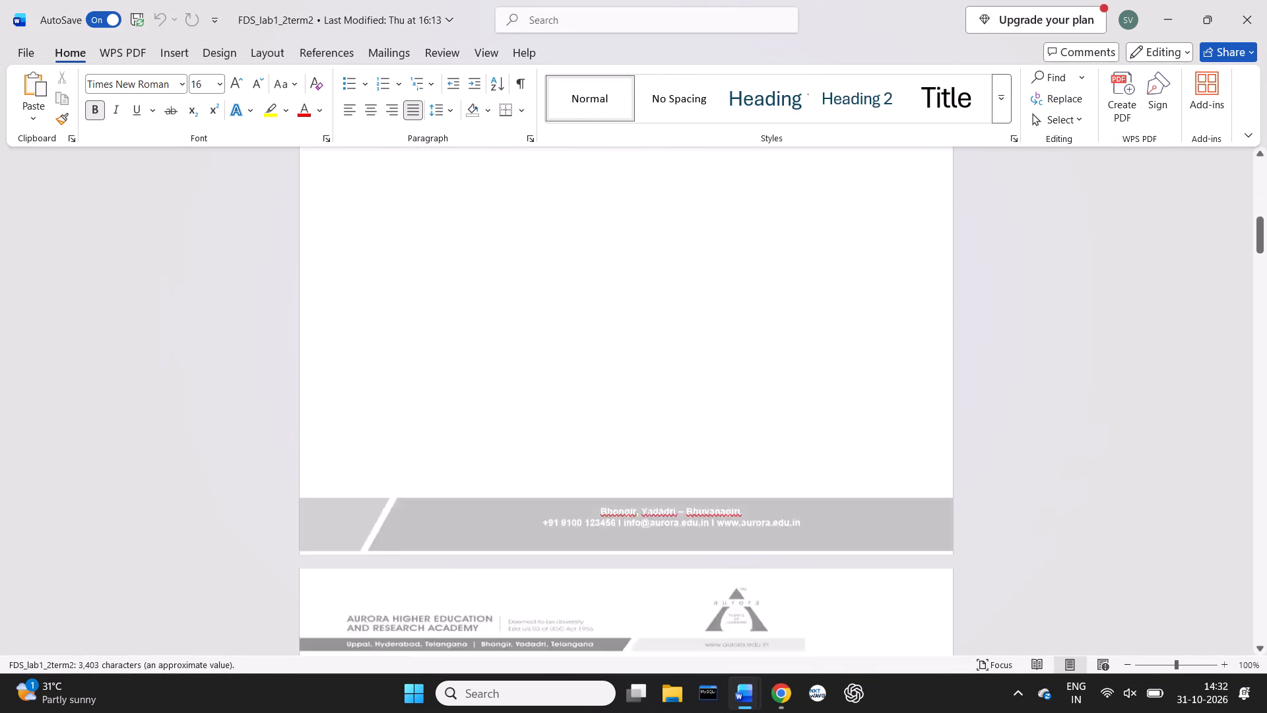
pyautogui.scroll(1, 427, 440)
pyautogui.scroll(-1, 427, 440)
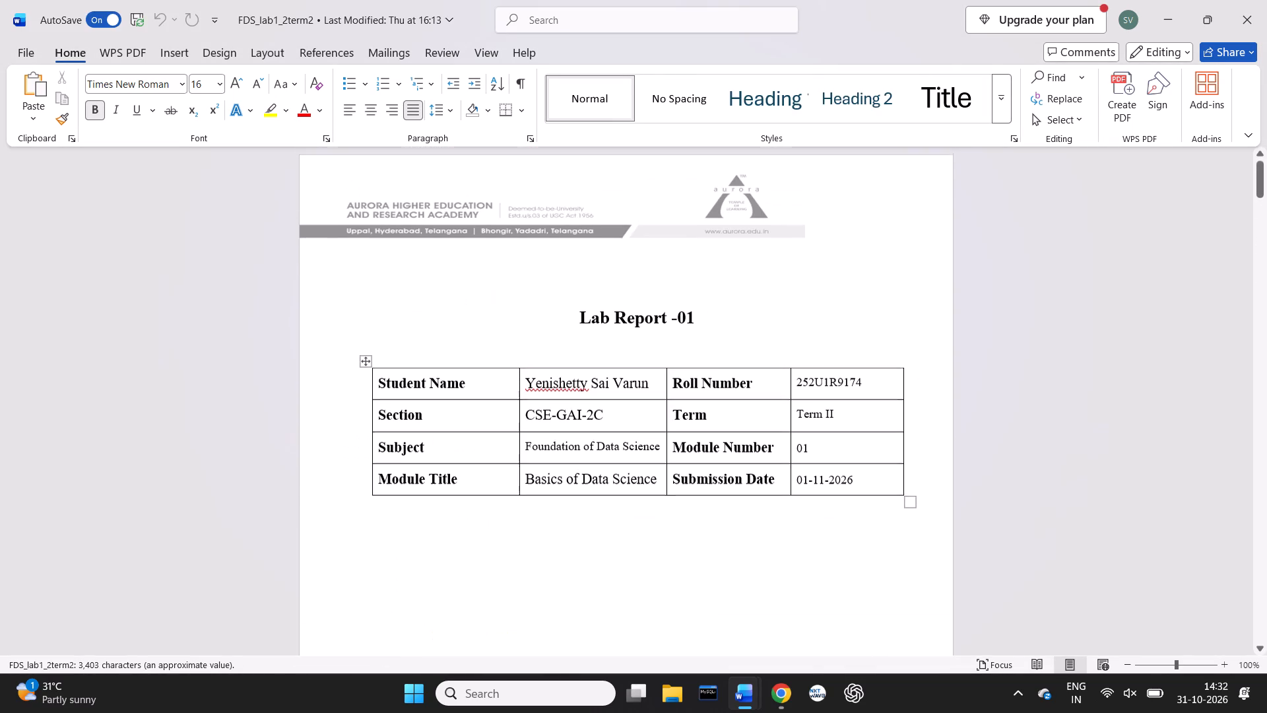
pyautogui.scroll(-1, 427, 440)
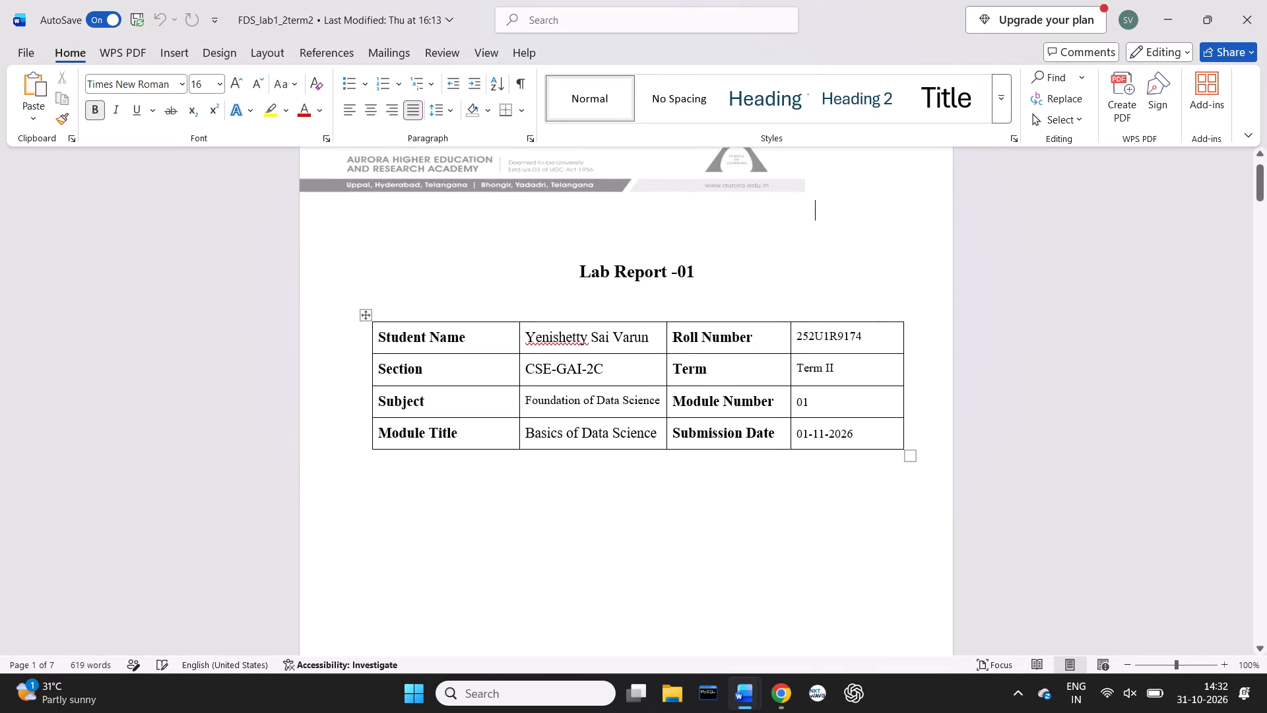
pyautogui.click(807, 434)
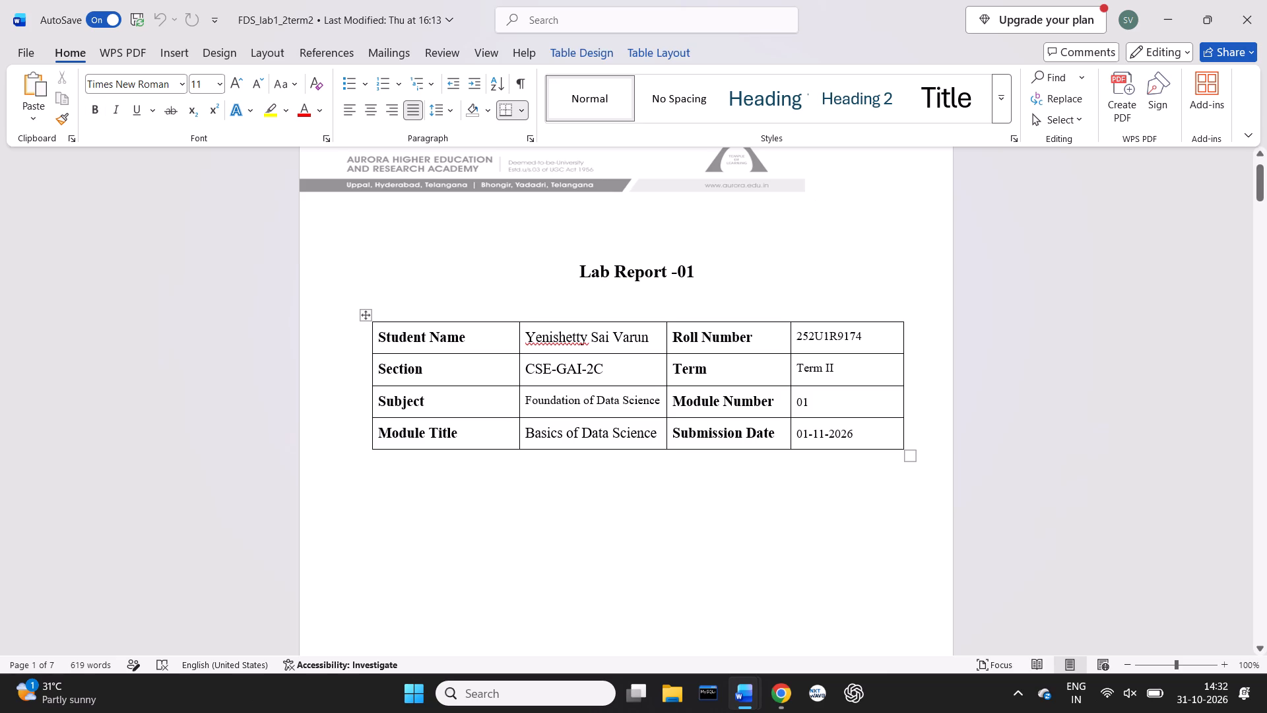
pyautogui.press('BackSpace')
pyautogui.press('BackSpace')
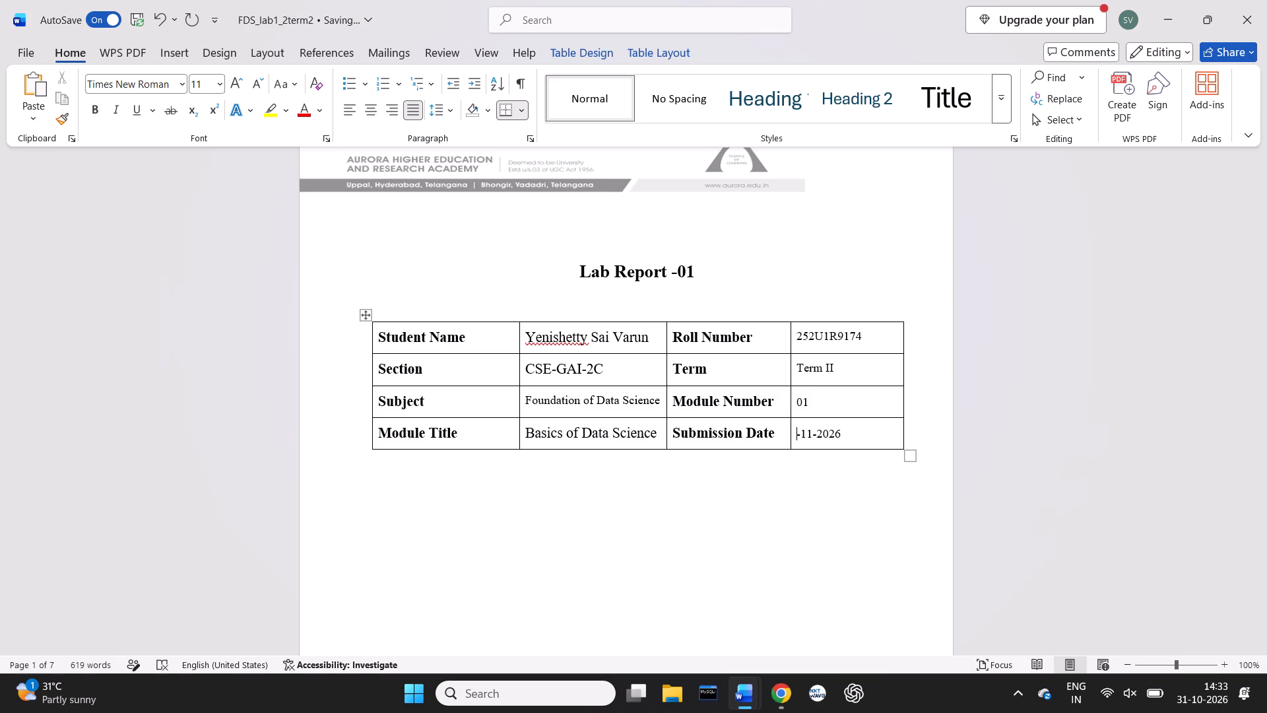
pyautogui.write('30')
# Set the Submission Date in the first page's details table to 29-11-2026.
pyautogui.scroll(-4, 807, 434)
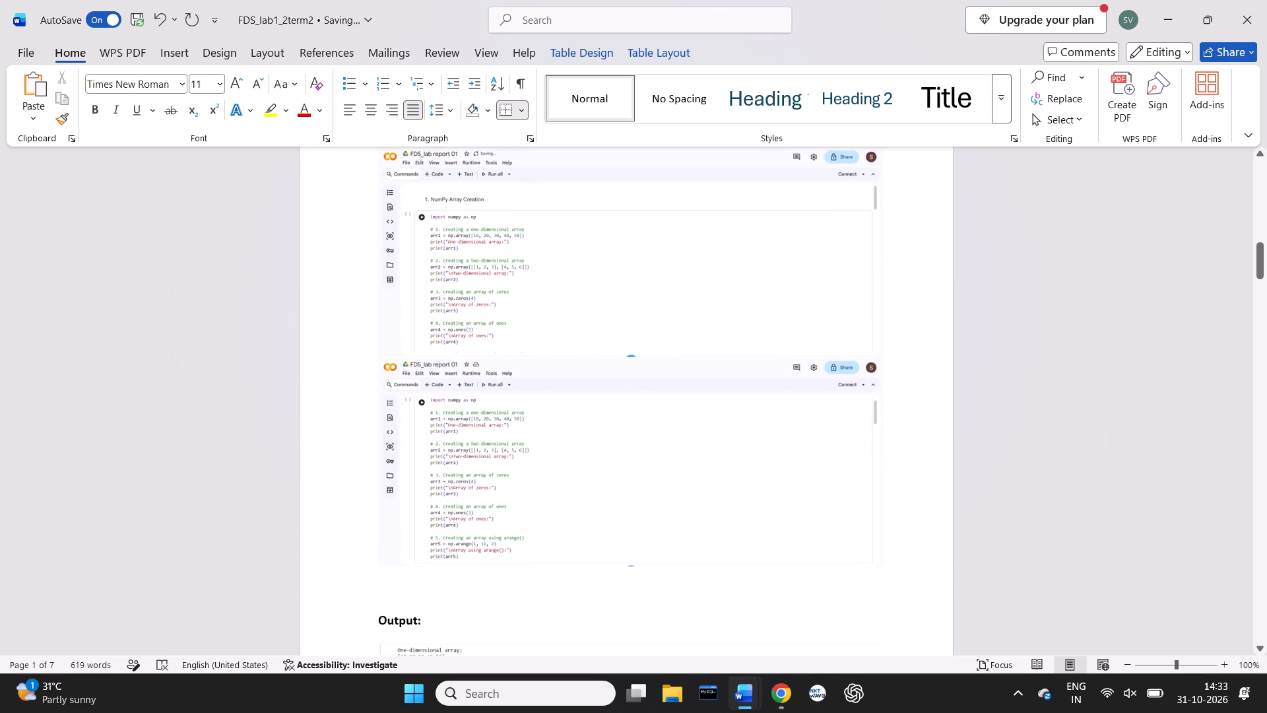
pyautogui.scroll(4, 807, 434)
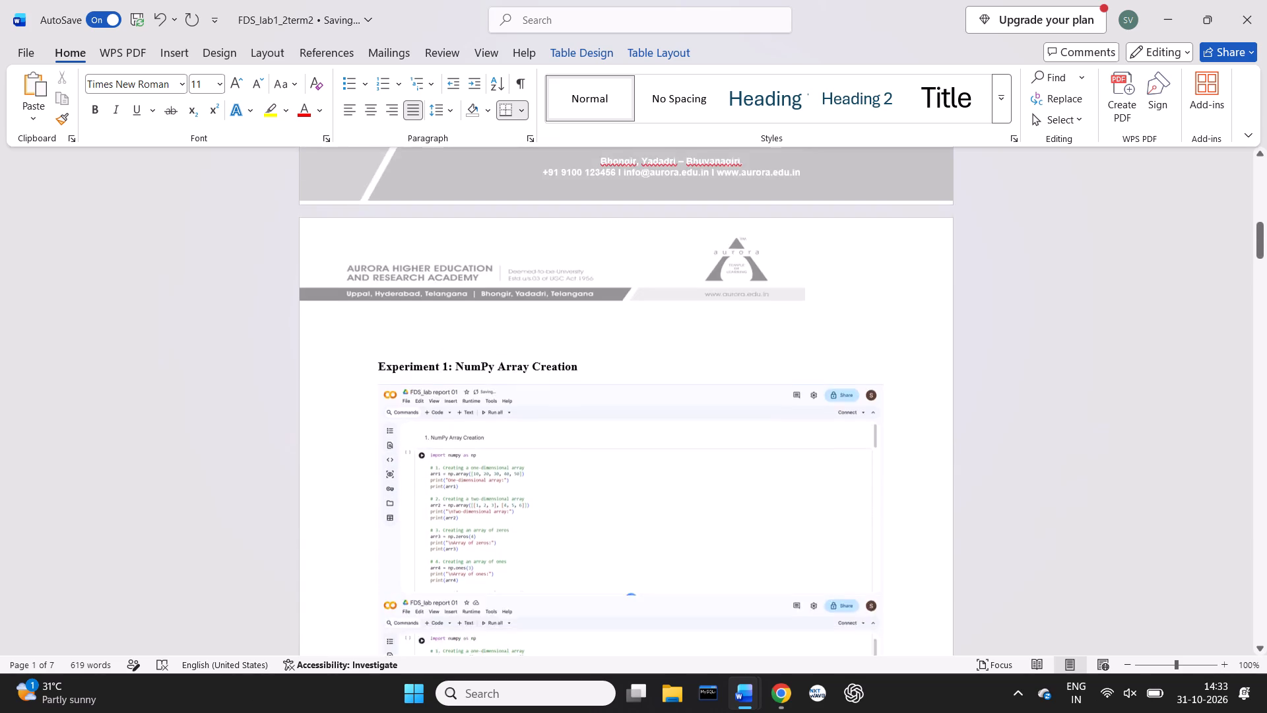
pyautogui.scroll(2, 807, 434)
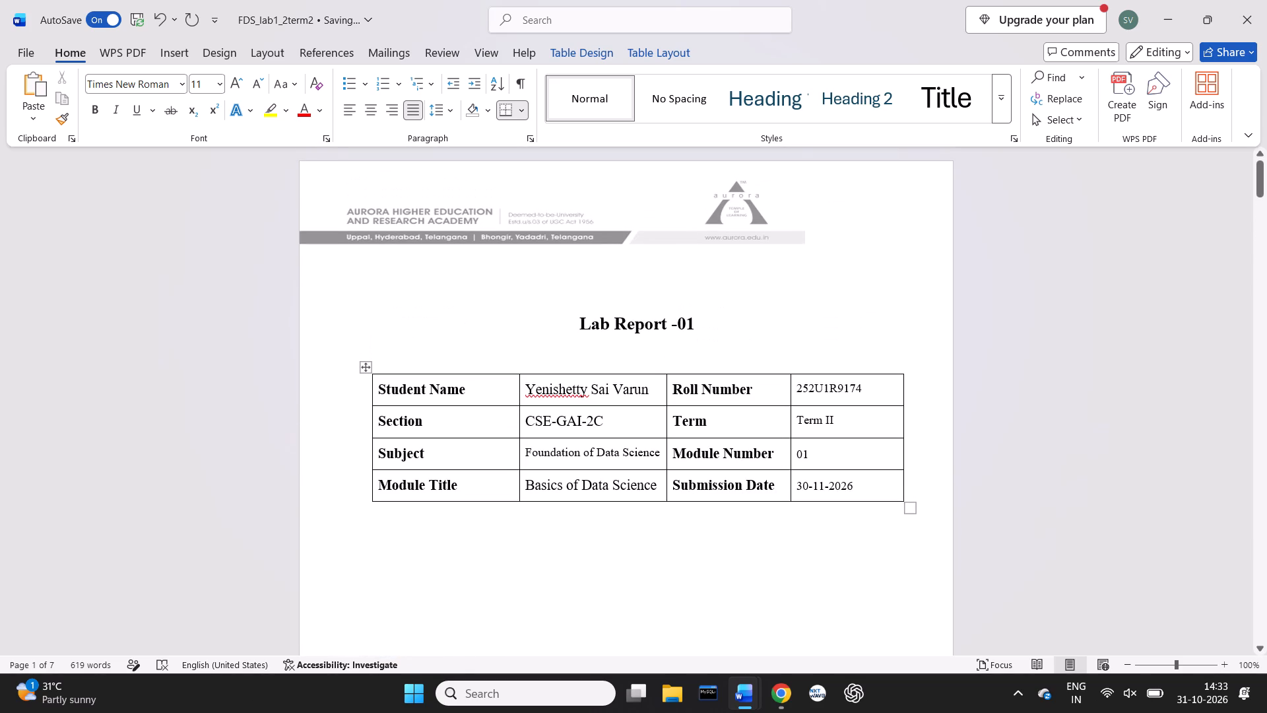
pyautogui.press('BackSpace')
pyautogui.press('BackSpace')
pyautogui.write('29')
# Review the FDS lab report through to the explanation on its last page and return to the first page.
pyautogui.scroll(-7, 837, 448)
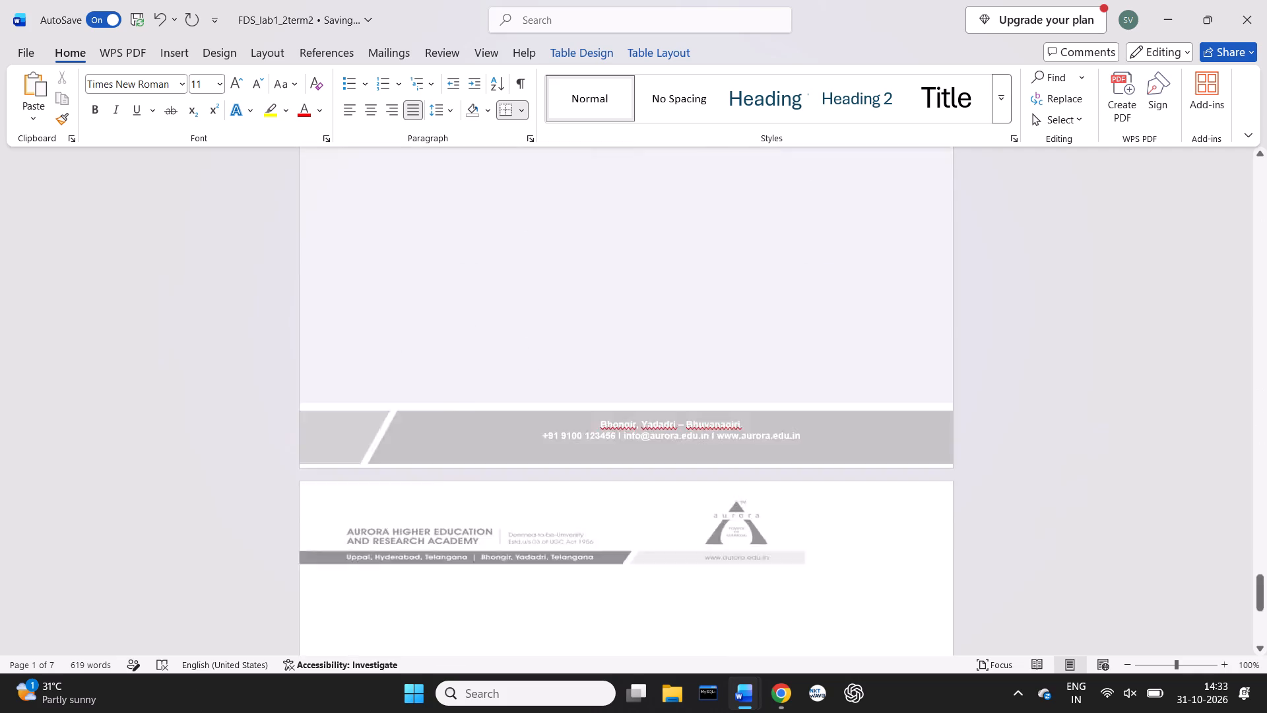
pyautogui.scroll(-3, 837, 448)
pyautogui.click(729, 531)
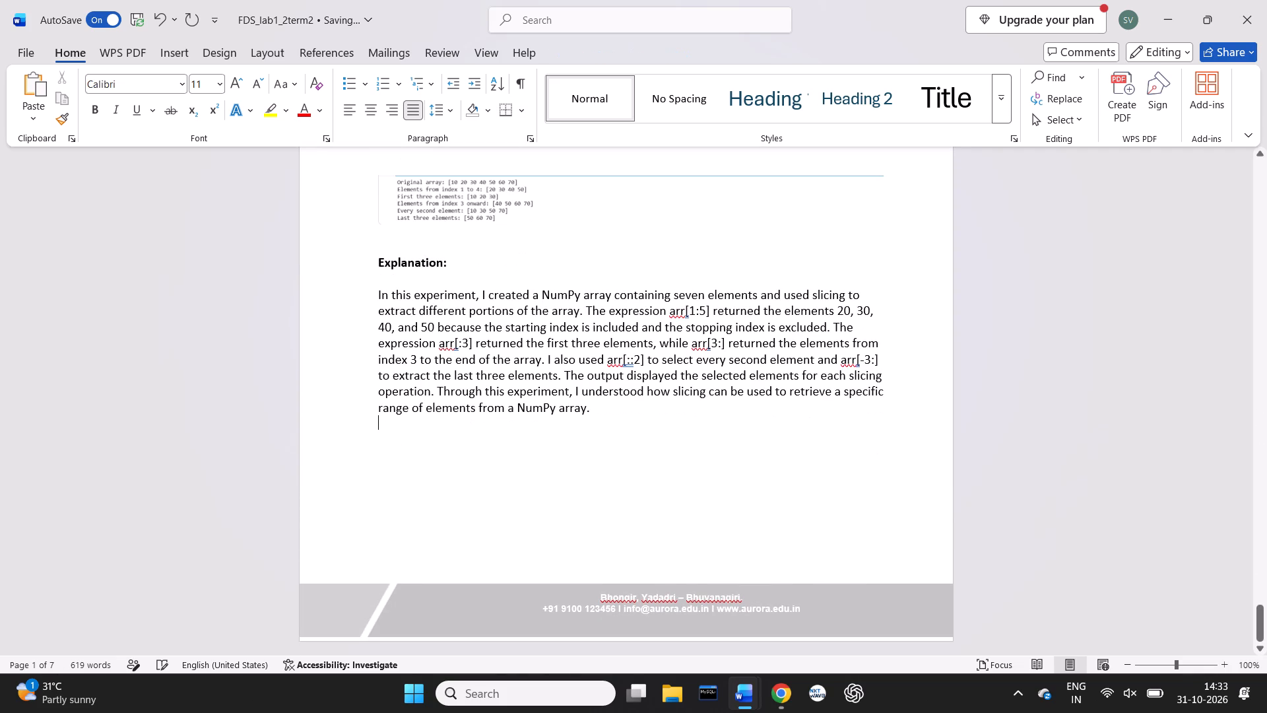
pyautogui.scroll(11, 729, 531)
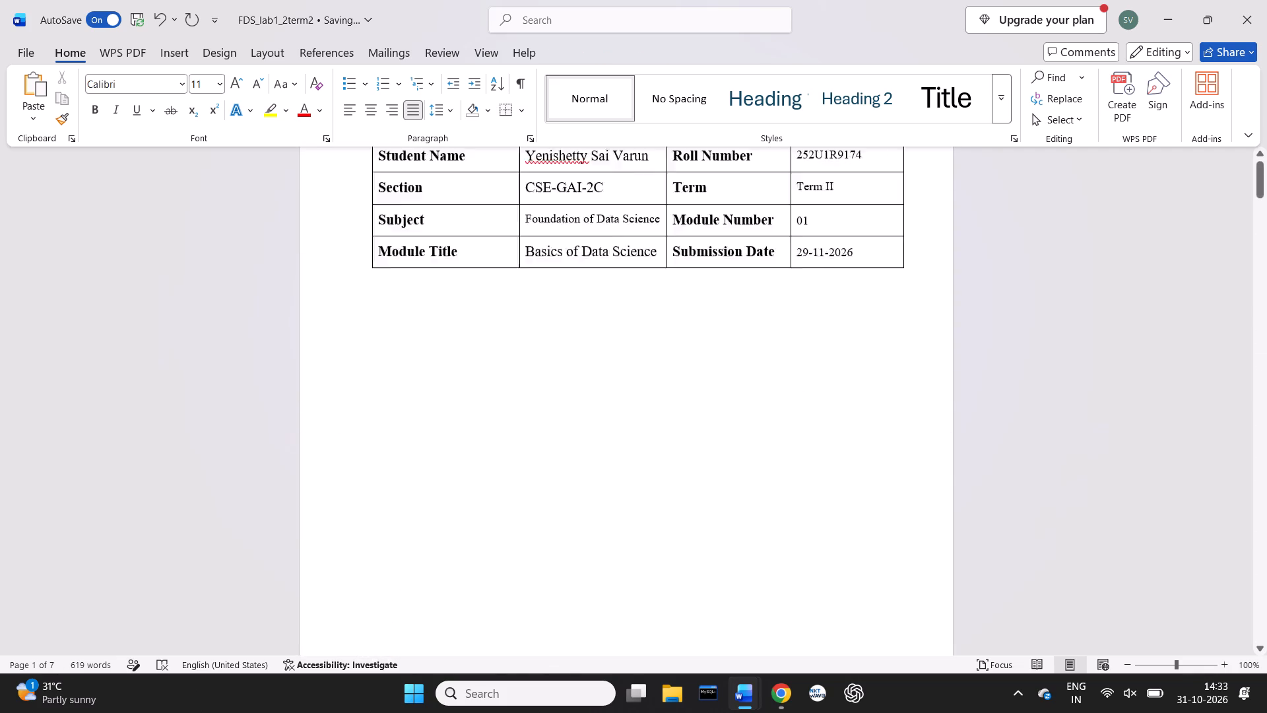
pyautogui.scroll(1, 729, 531)
# Add the bold line "Google Colab Link :" below the details table on the first page, with an empty line under it.
pyautogui.scroll(-1, 729, 531)
pyautogui.click(559, 541)
pyautogui.click(559, 541)
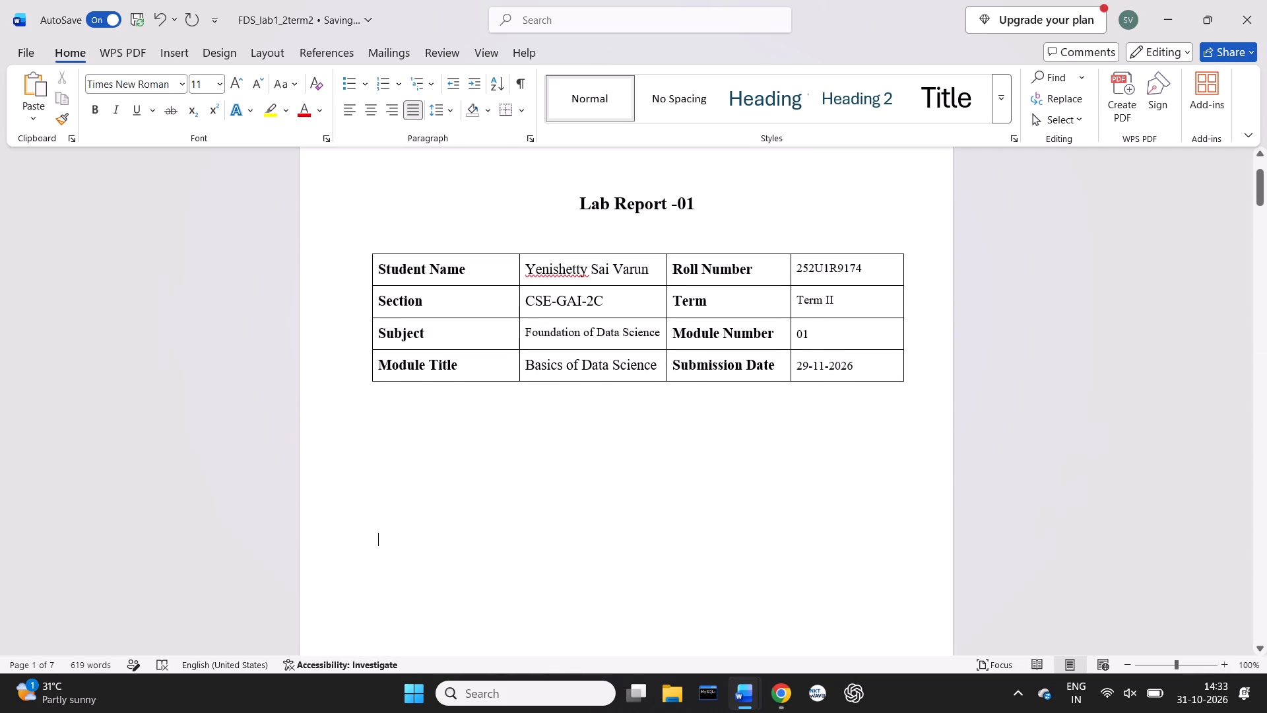
pyautogui.hotkey('shift', 'g')
pyautogui.press('BackSpace')
pyautogui.write('oogle Colab Link :')
pyautogui.press('Return')
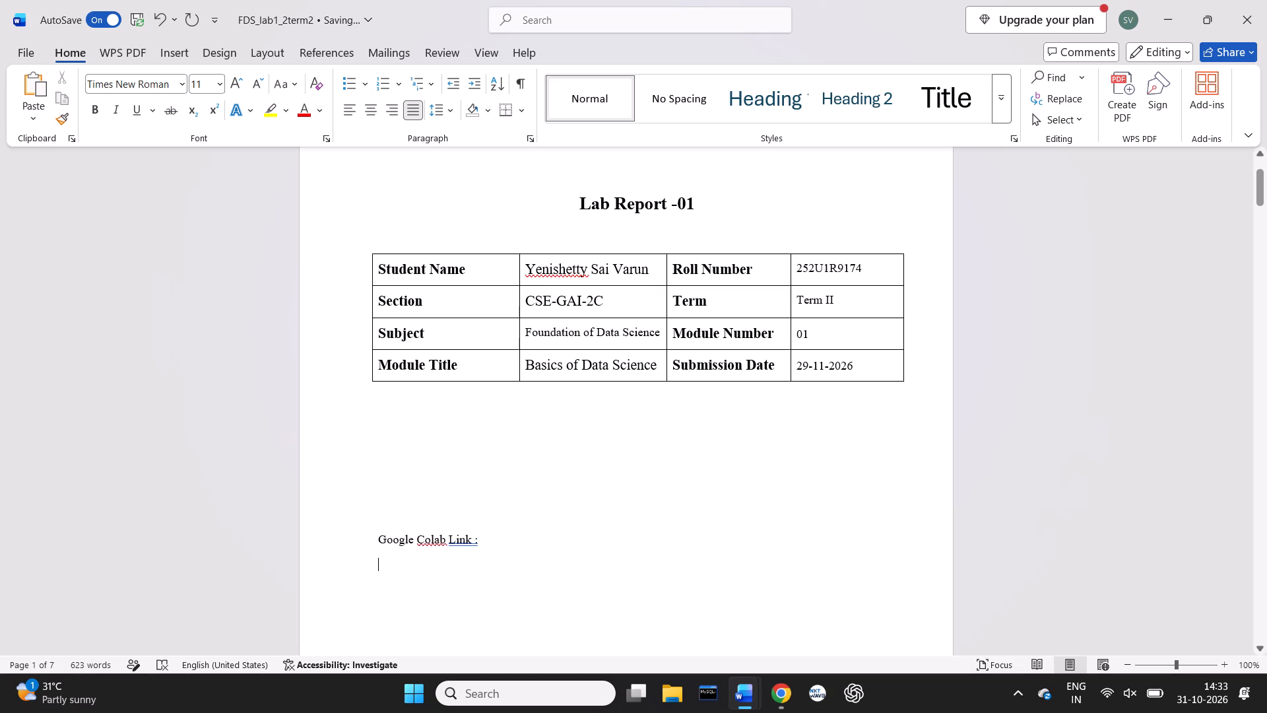
pyautogui.moveTo(484, 538); pyautogui.dragTo(387, 547)
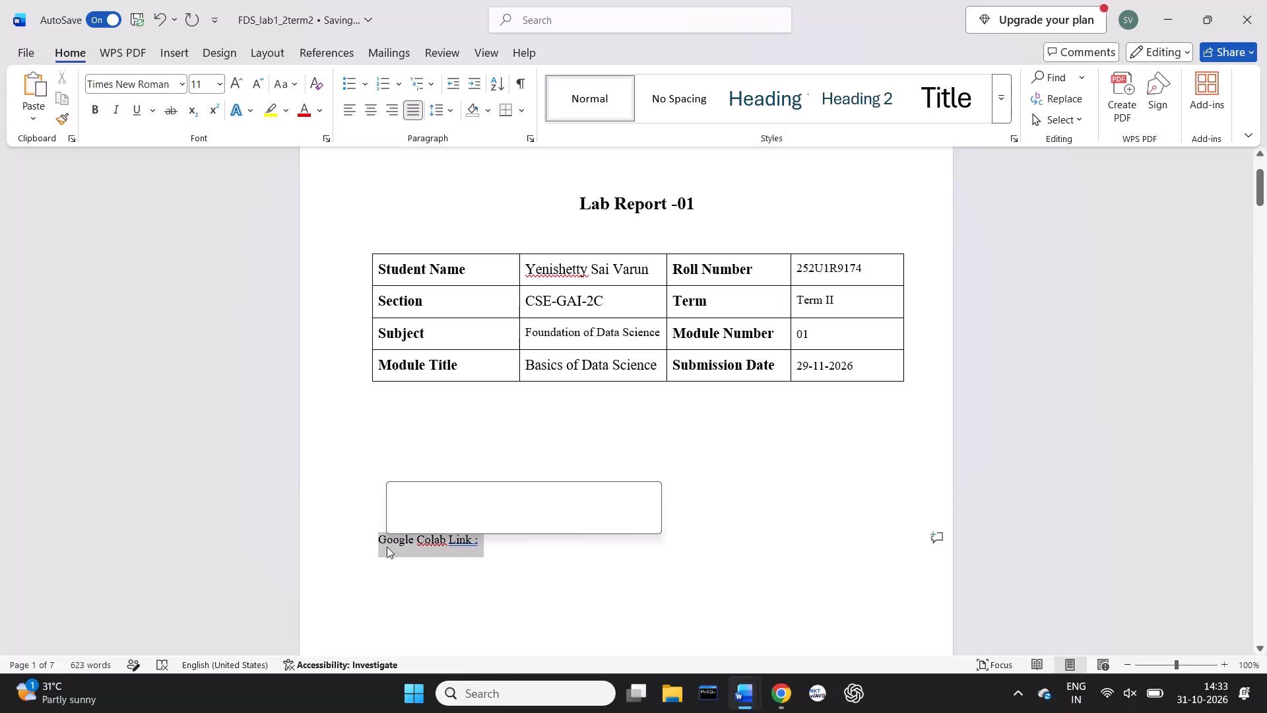
pyautogui.click(397, 521)
pyautogui.click(497, 547)
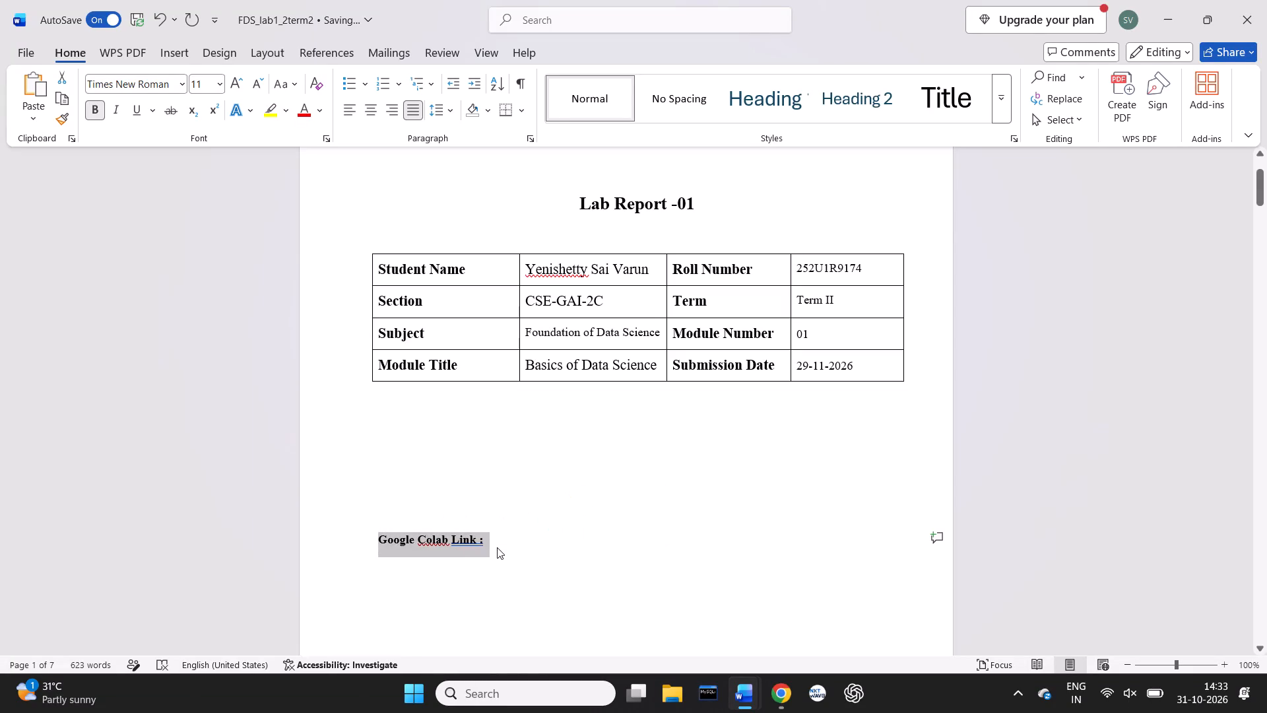
pyautogui.press('Return')
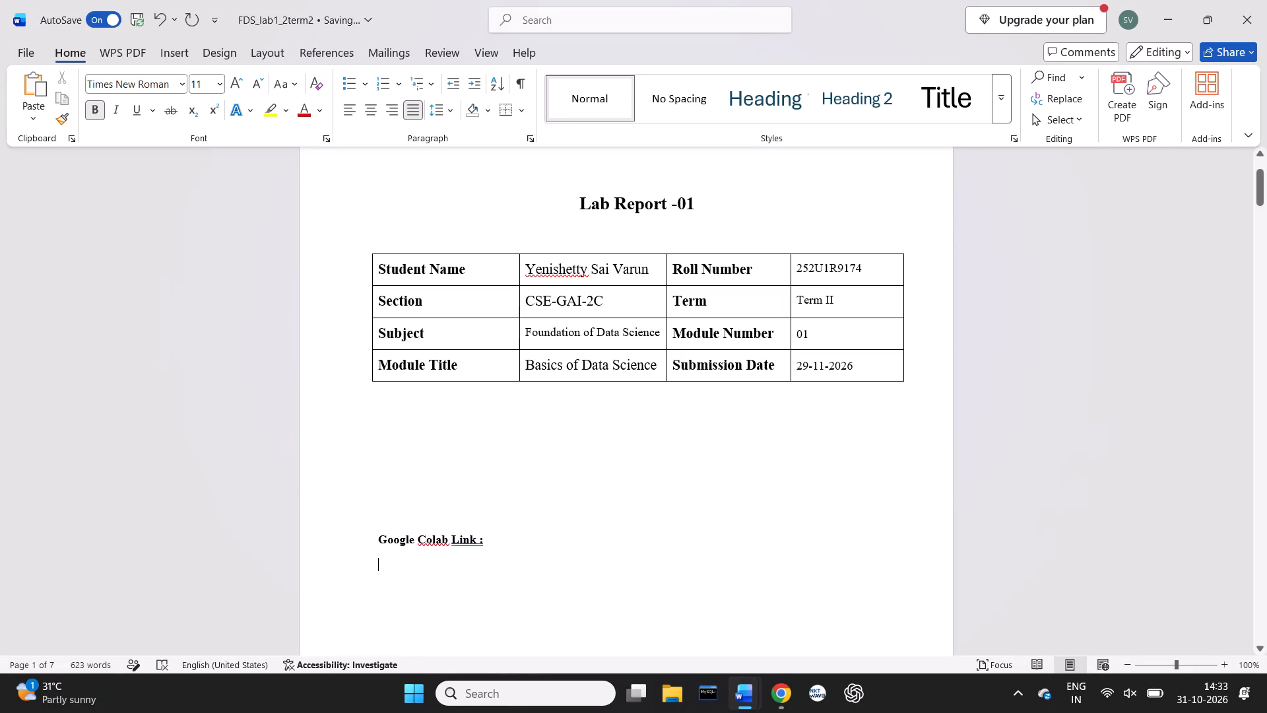
# Switch to Chrome, search for "google colab" in a new tab, and open the notebook "FDS_lab report 01" in Colab.
pyautogui.click(779, 685)
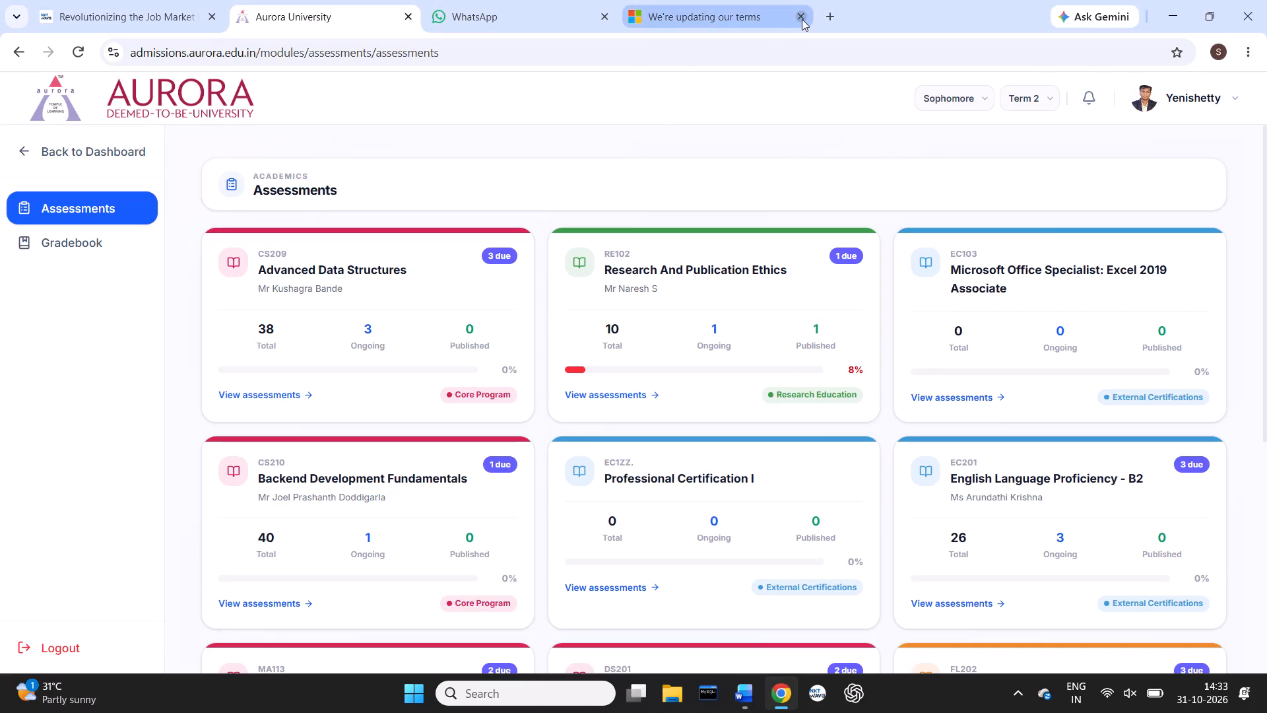
pyautogui.click(802, 19)
pyautogui.click(638, 18)
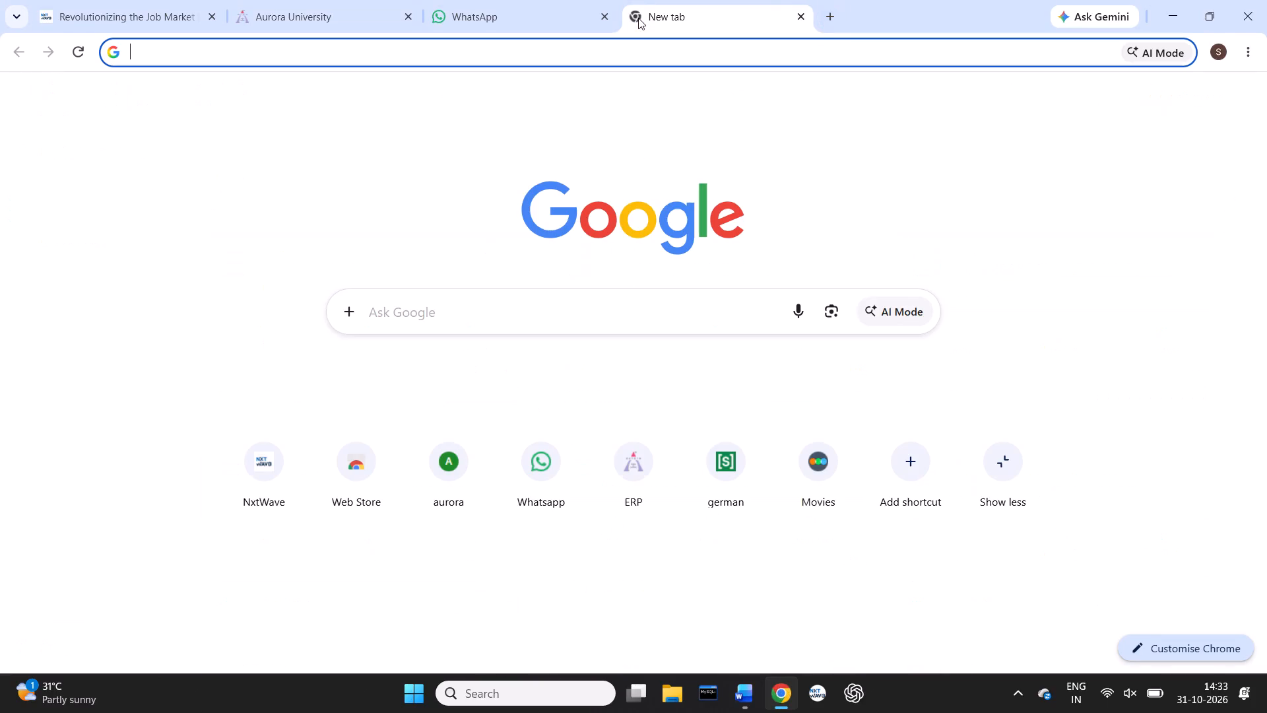
pyautogui.write('goog')
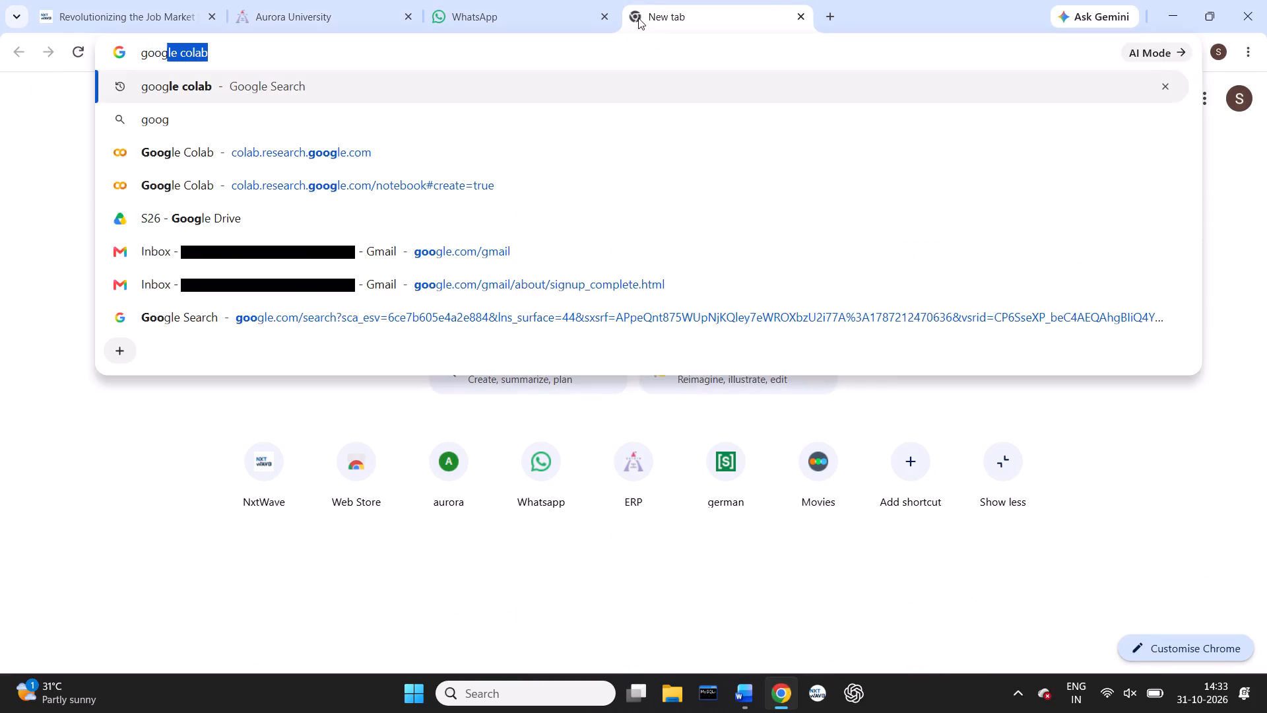
pyautogui.press('Return')
pyautogui.click(279, 262)
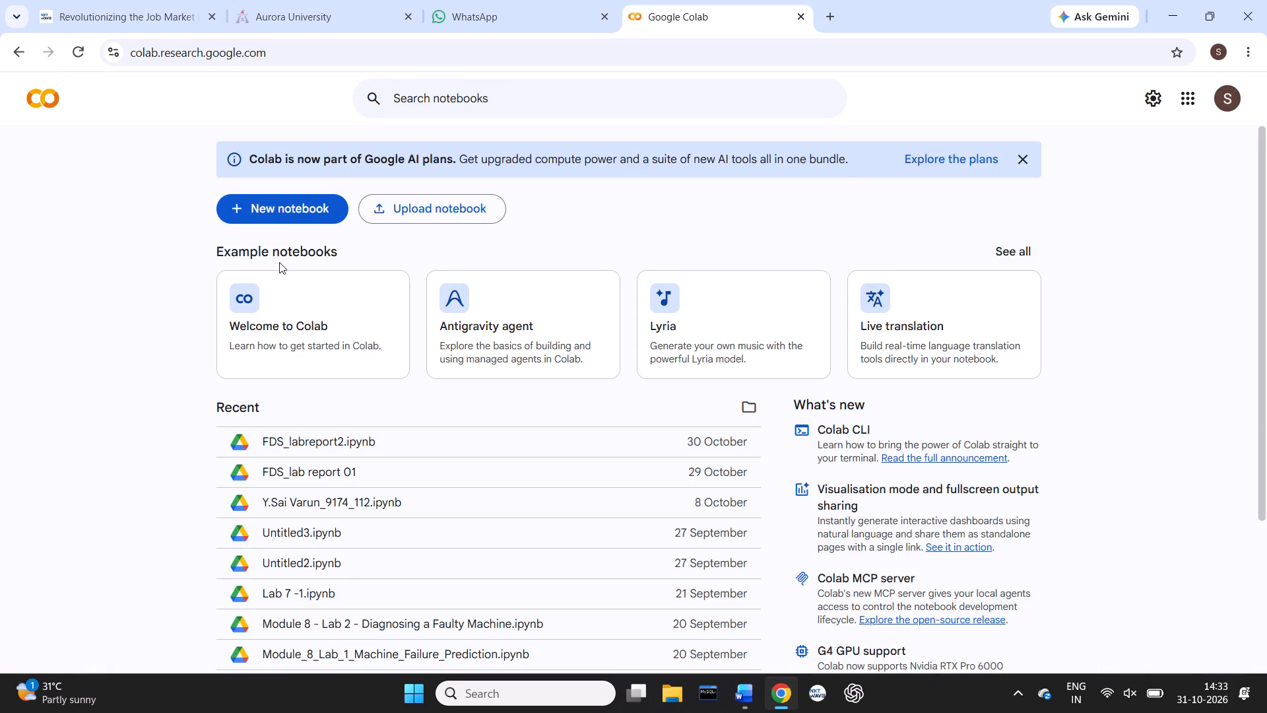
pyautogui.click(291, 475)
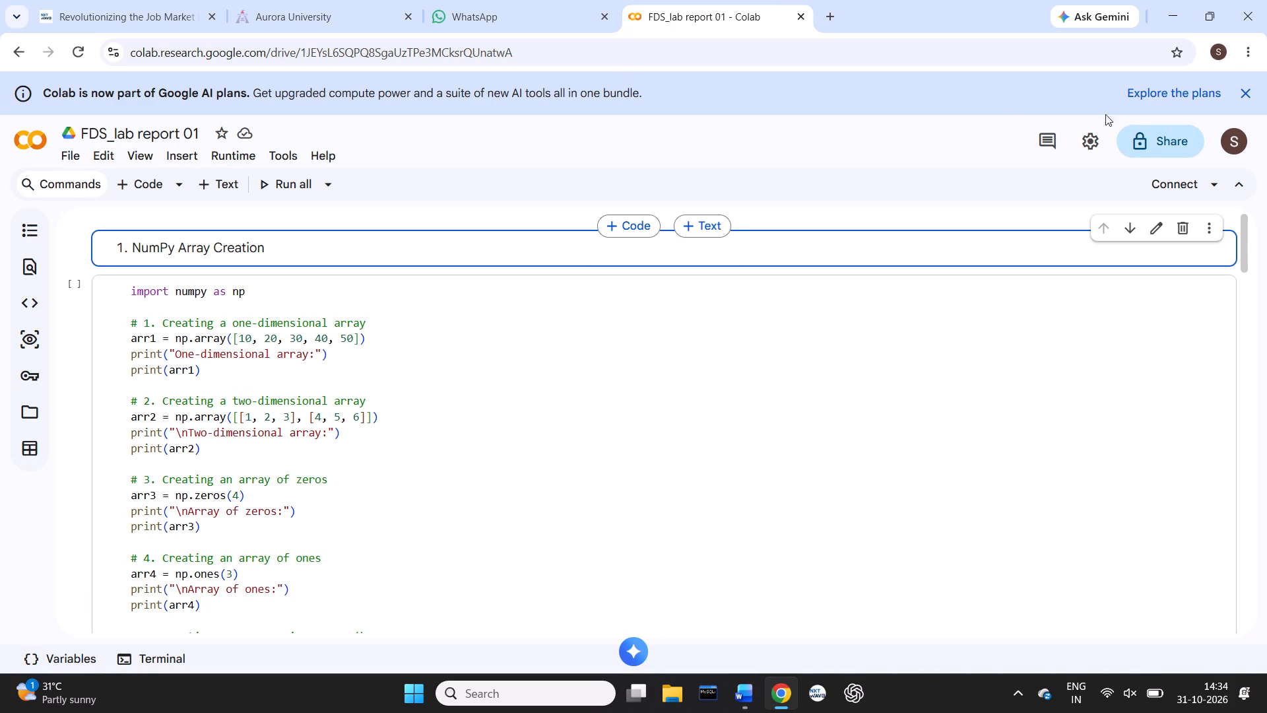
# Set the notebook's general access to "Anyone with the link" and copy its sharing link.
pyautogui.click(1137, 139)
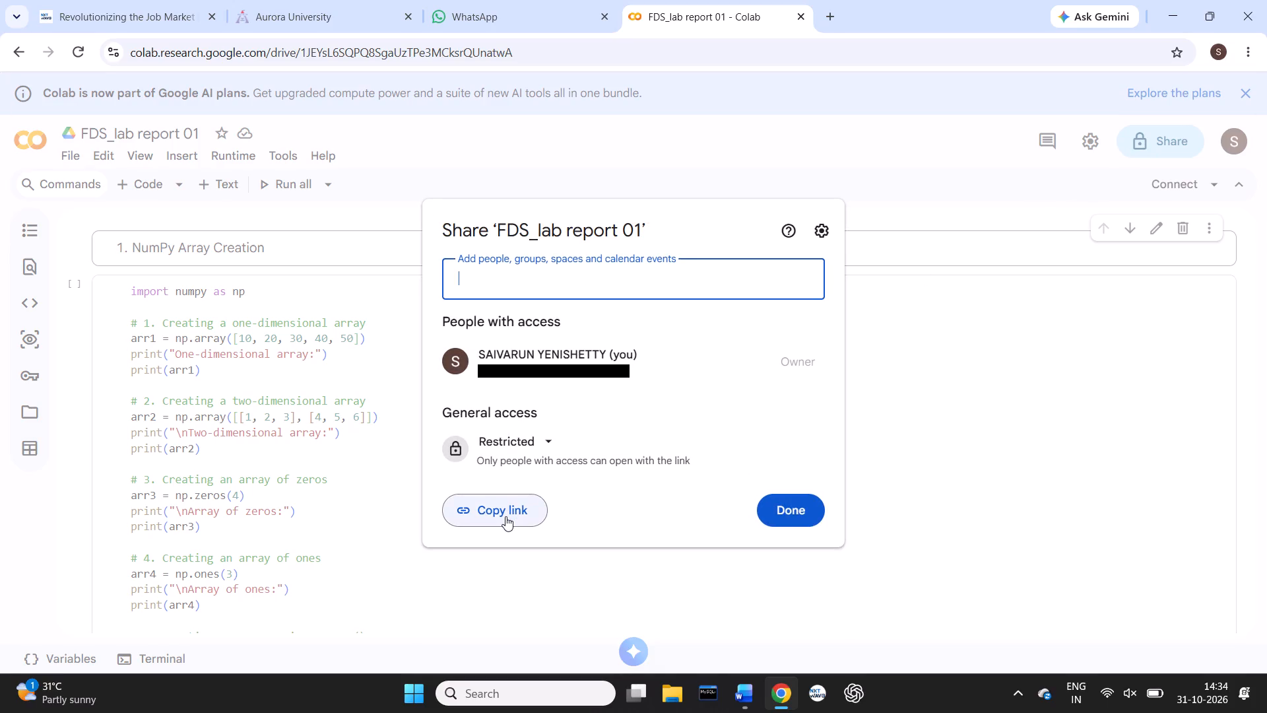
pyautogui.click(528, 452)
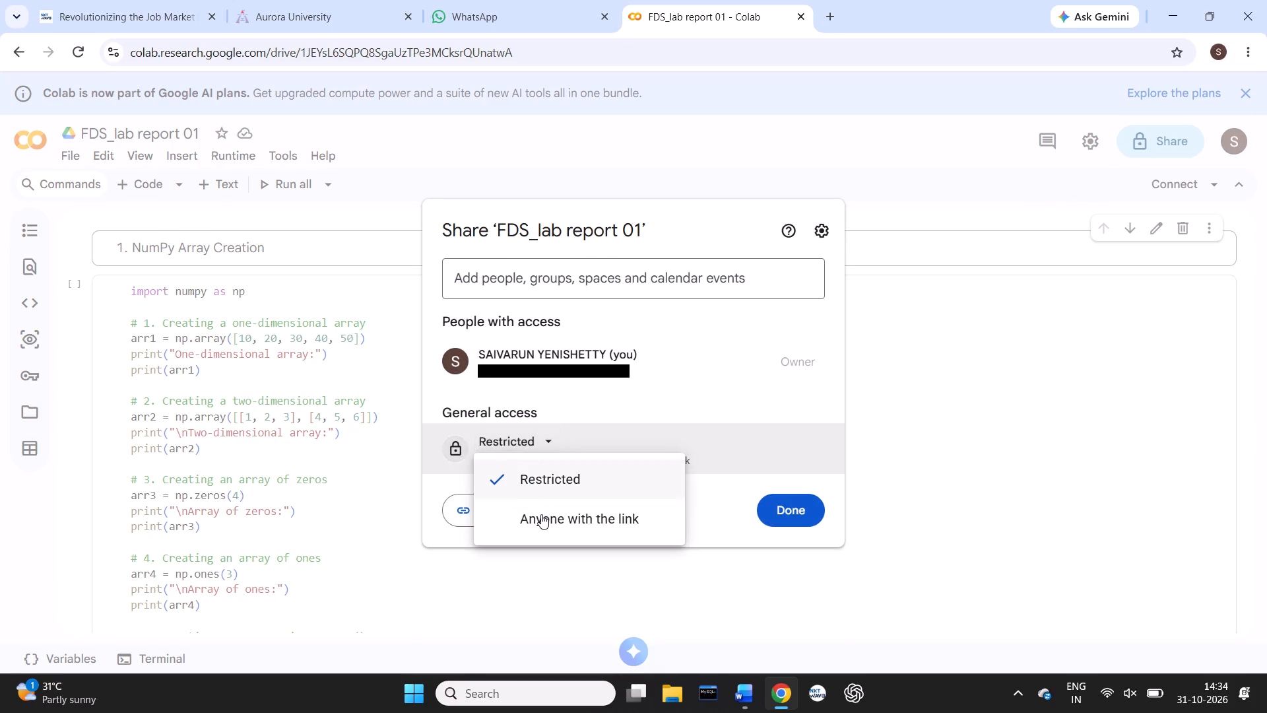
pyautogui.click(541, 514)
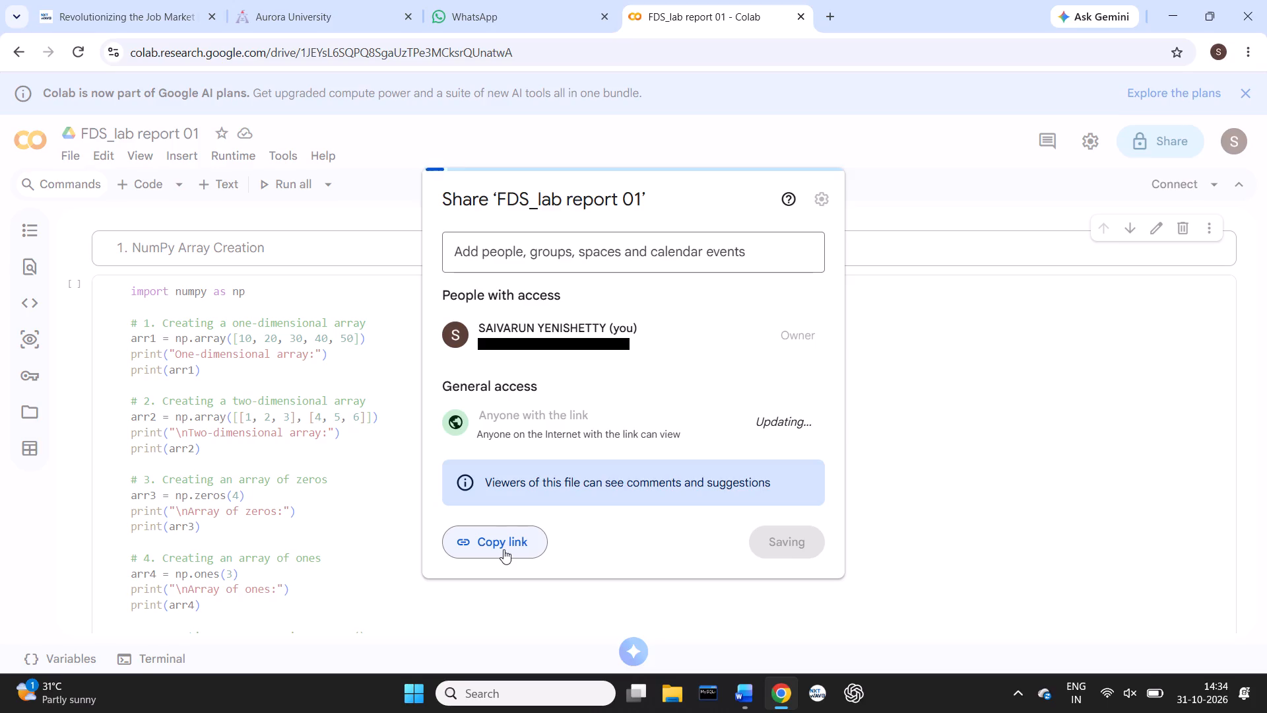
pyautogui.click(504, 549)
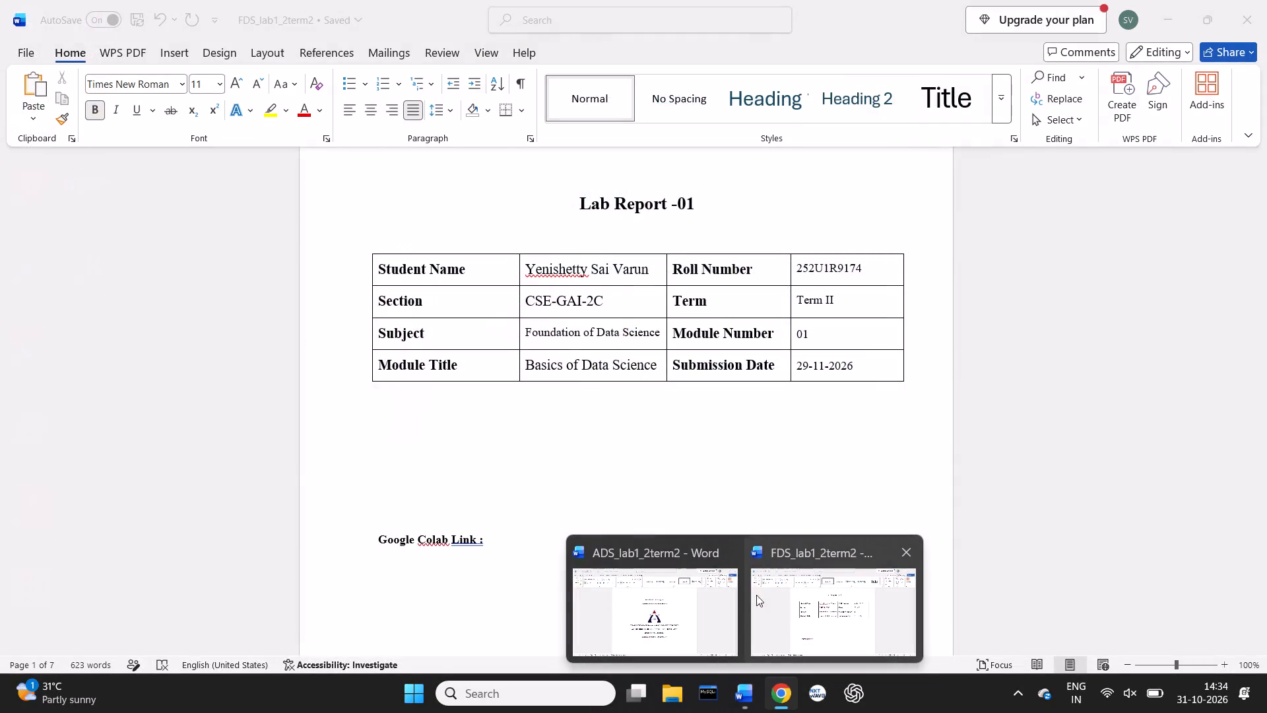
# Close the ADS_lab1_2term2 document, return to FDS_lab1_2term2 in Word, and paste the Colab link below "Google Colab Link :" as a hyperlink.
pyautogui.click(722, 551)
pyautogui.click(729, 592)
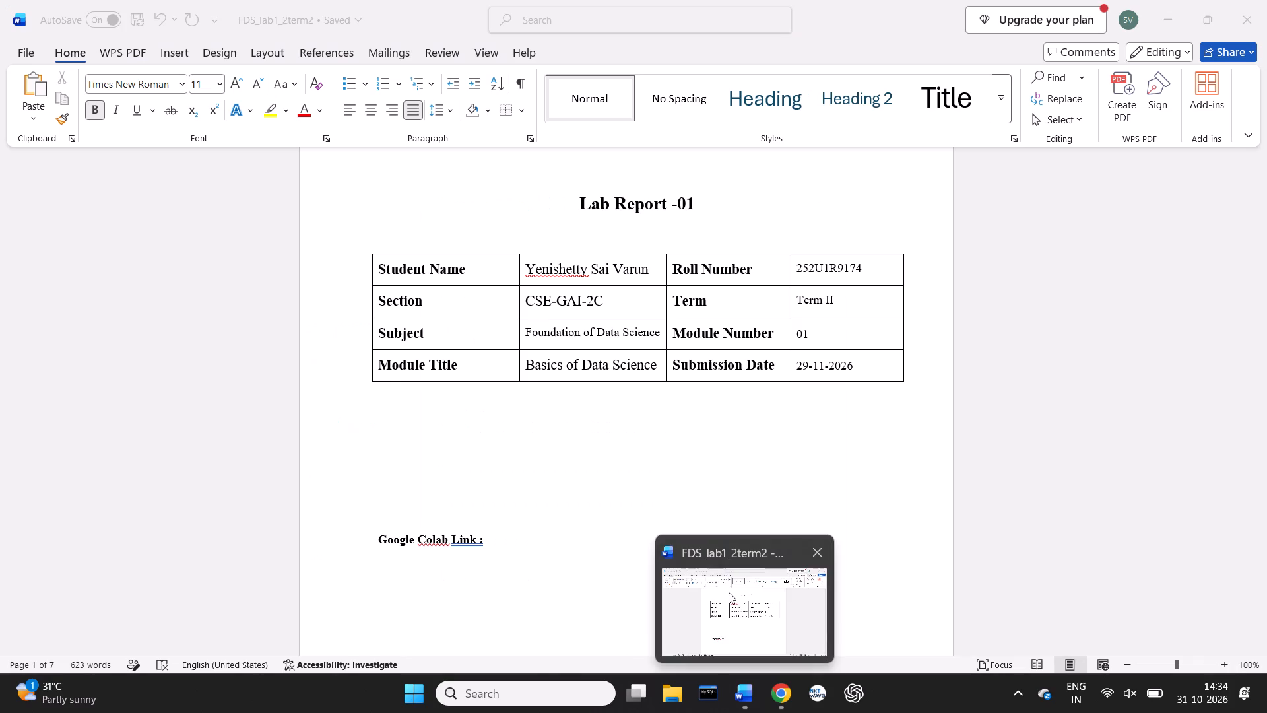
pyautogui.hotkey('ctrl', 'v')
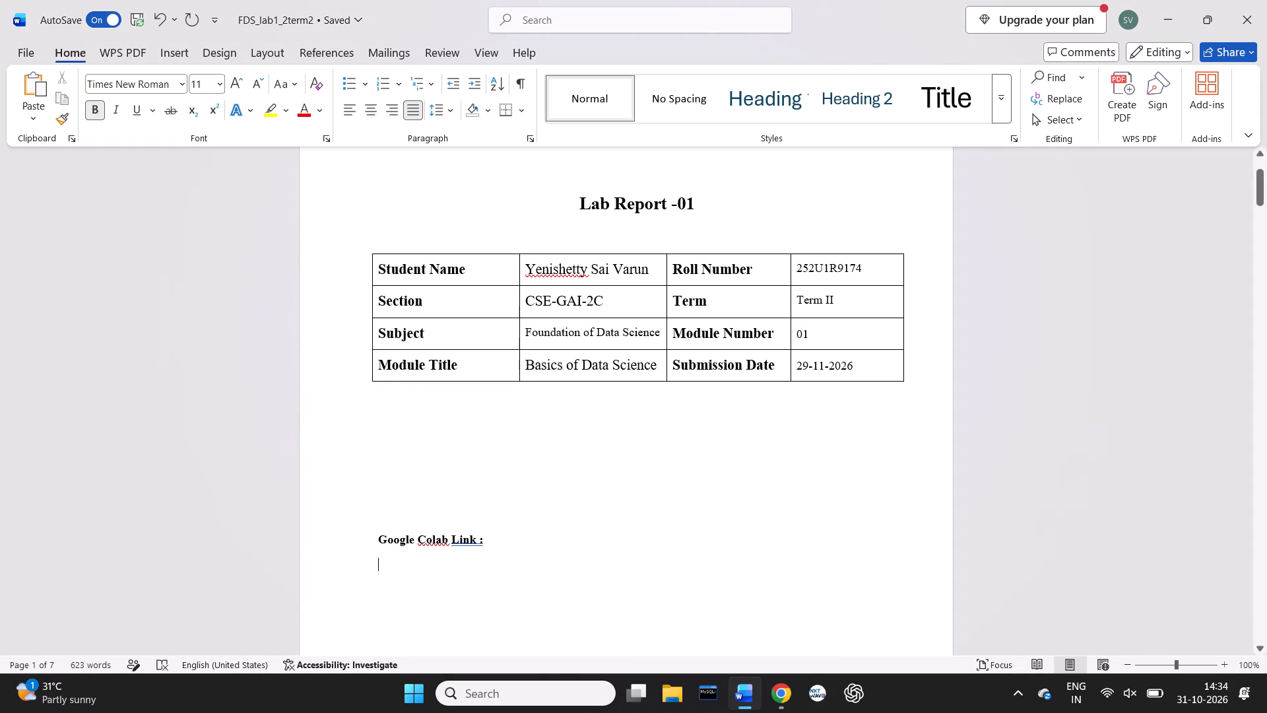
pyautogui.moveTo(410, 586); pyautogui.dragTo(380, 566)
pyautogui.hotkey('ctrl', 'k')
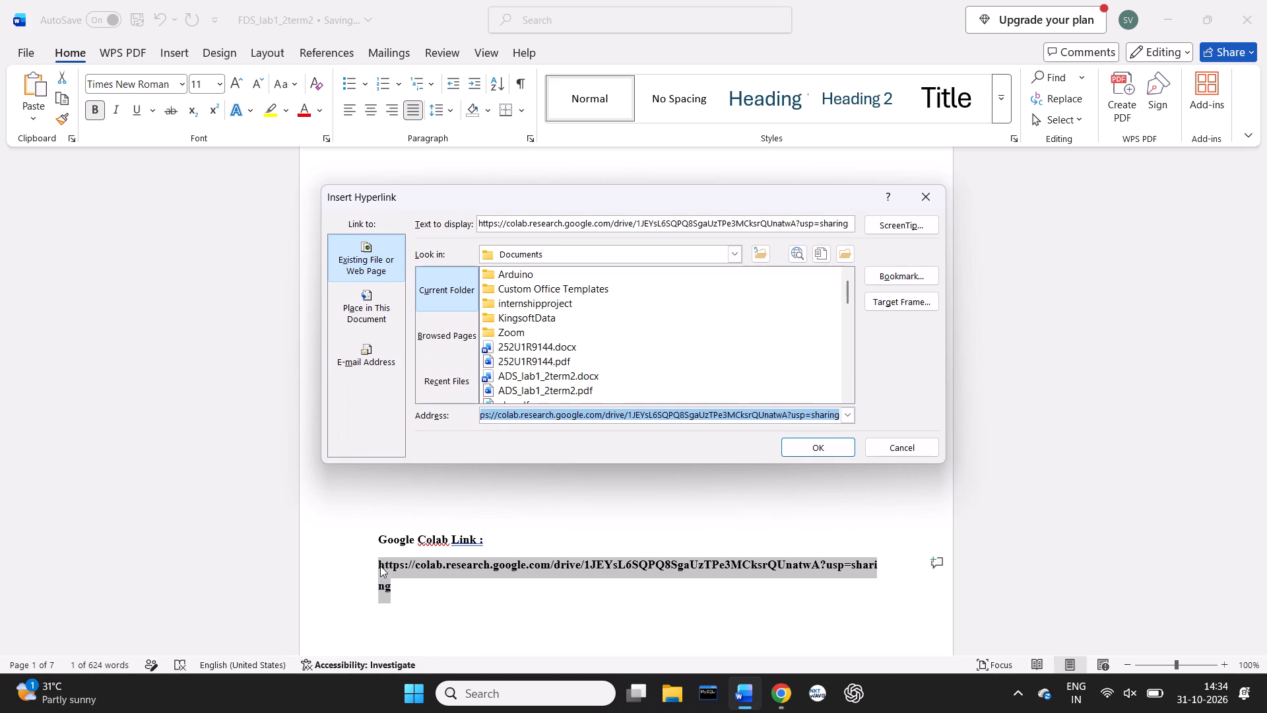
pyautogui.press('Return')
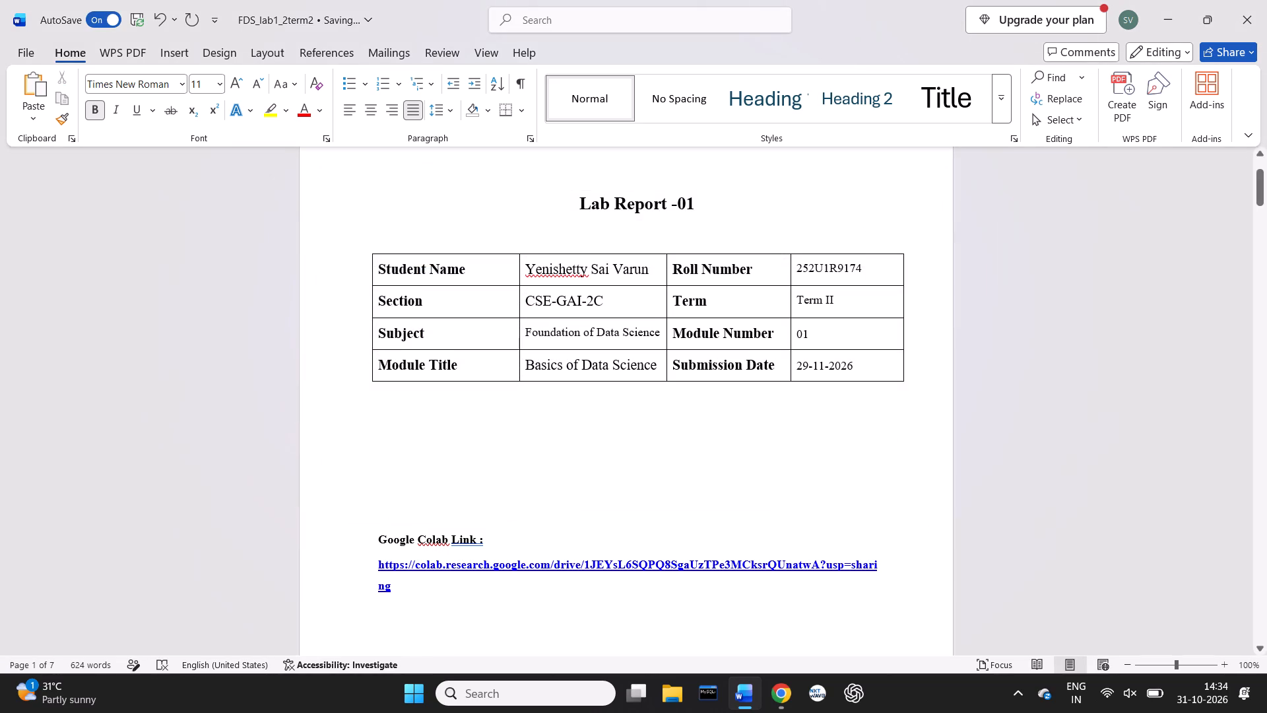
pyautogui.scroll(-1, 380, 566)
pyautogui.click(429, 537)
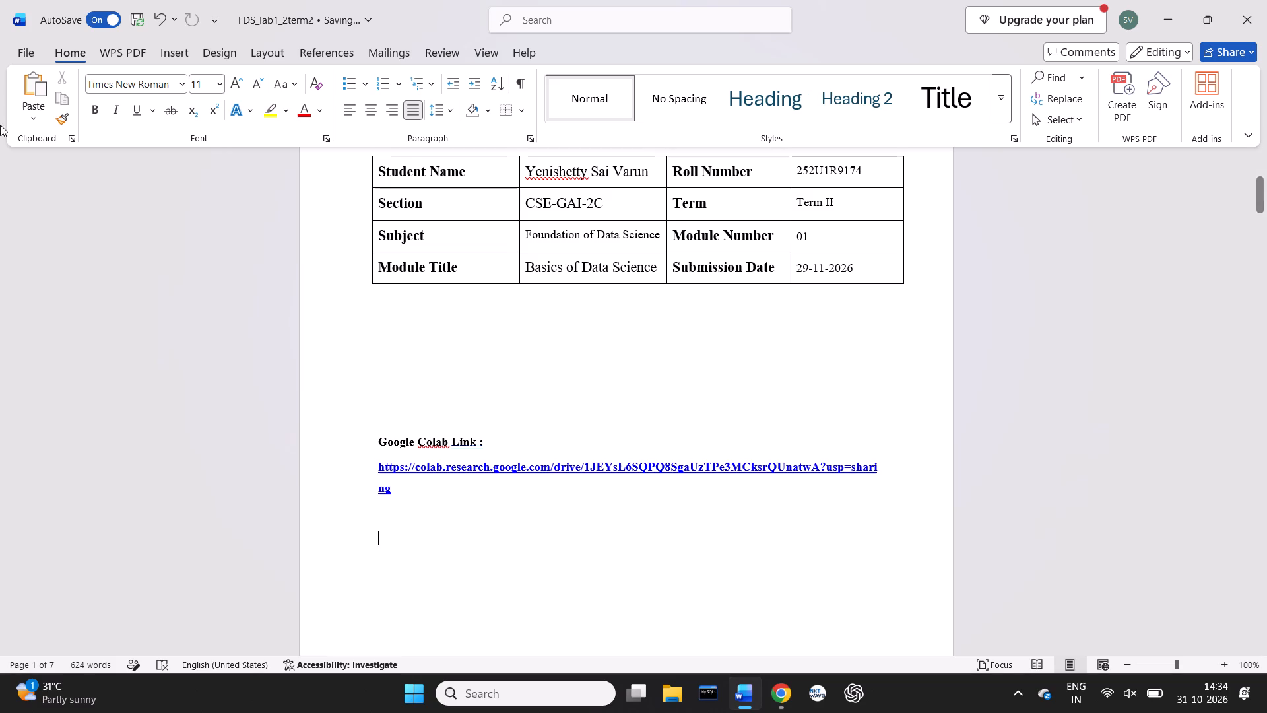
# Export the report as the PDF FDS_lab1_2term2 in Documents and close the Microsoft terms page in the browser.
pyautogui.click(32, 50)
pyautogui.click(51, 392)
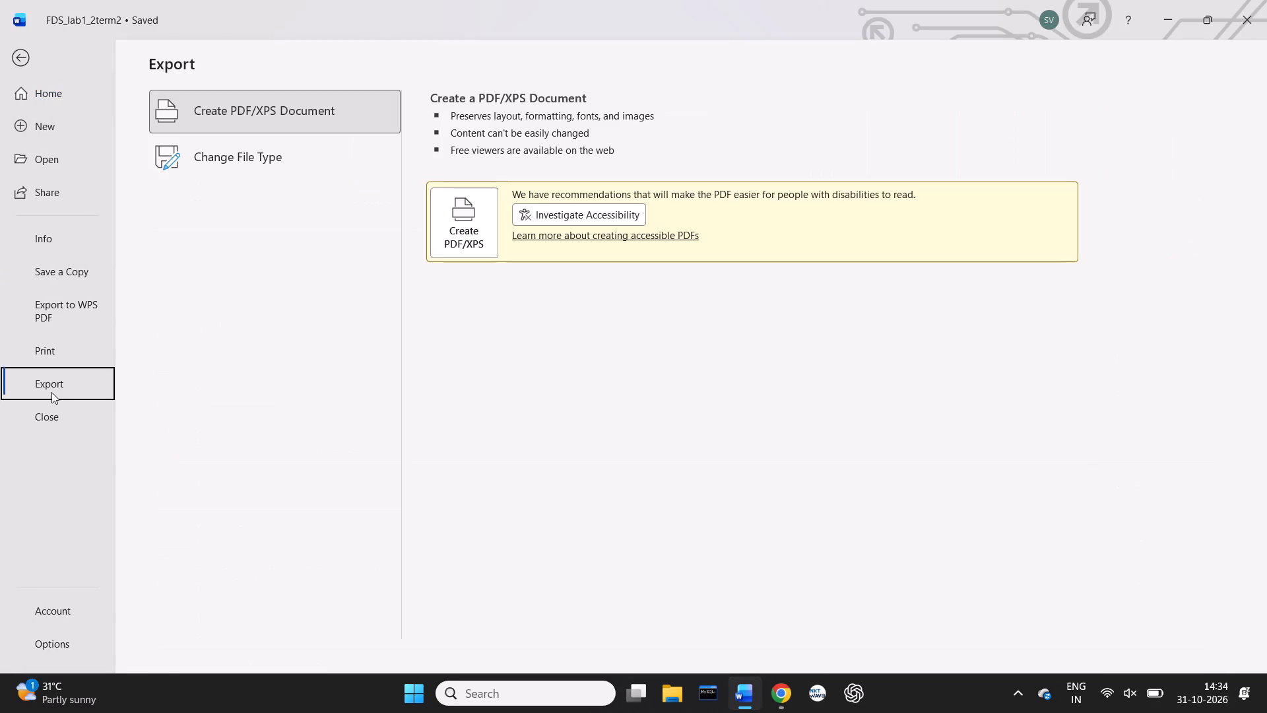
pyautogui.click(454, 244)
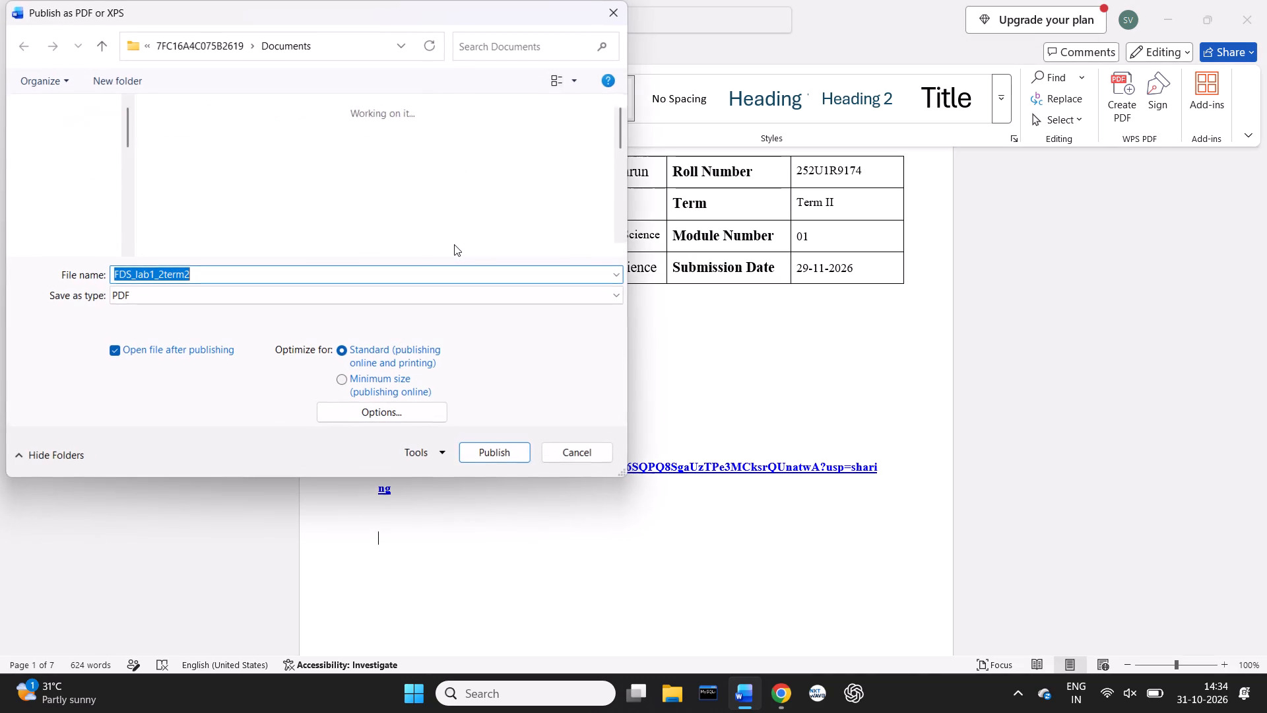
pyautogui.click(492, 448)
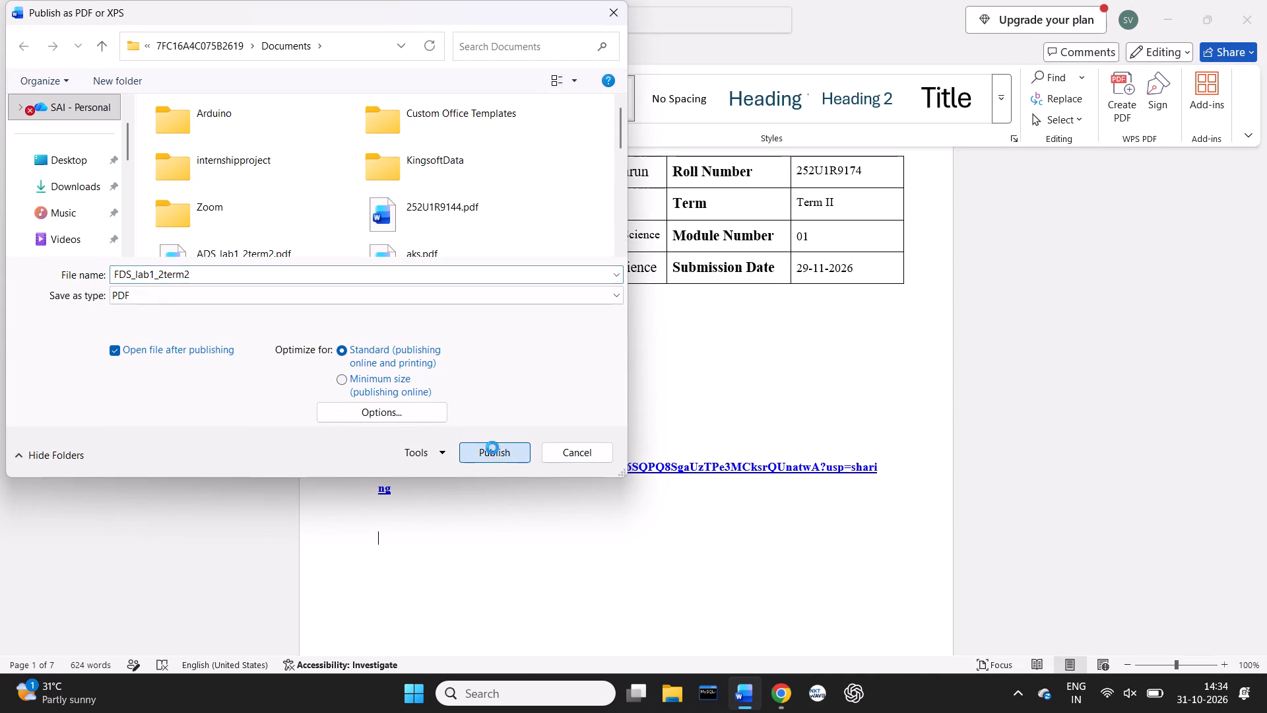
pyautogui.click(683, 347)
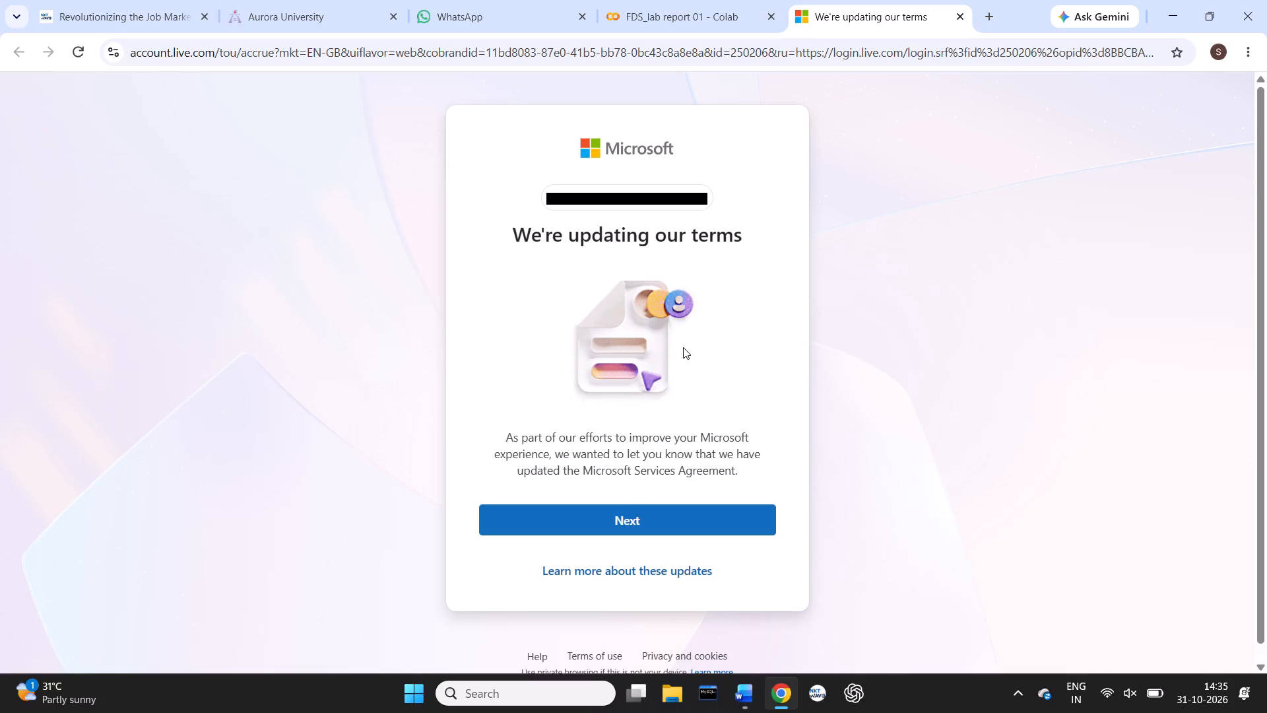
pyautogui.click(961, 17)
# Upload FDS_lab1_2term2.pdf as the Lab Report 1 submission for Foundations of Data Science on the Aurora University portal.
pyautogui.click(311, 27)
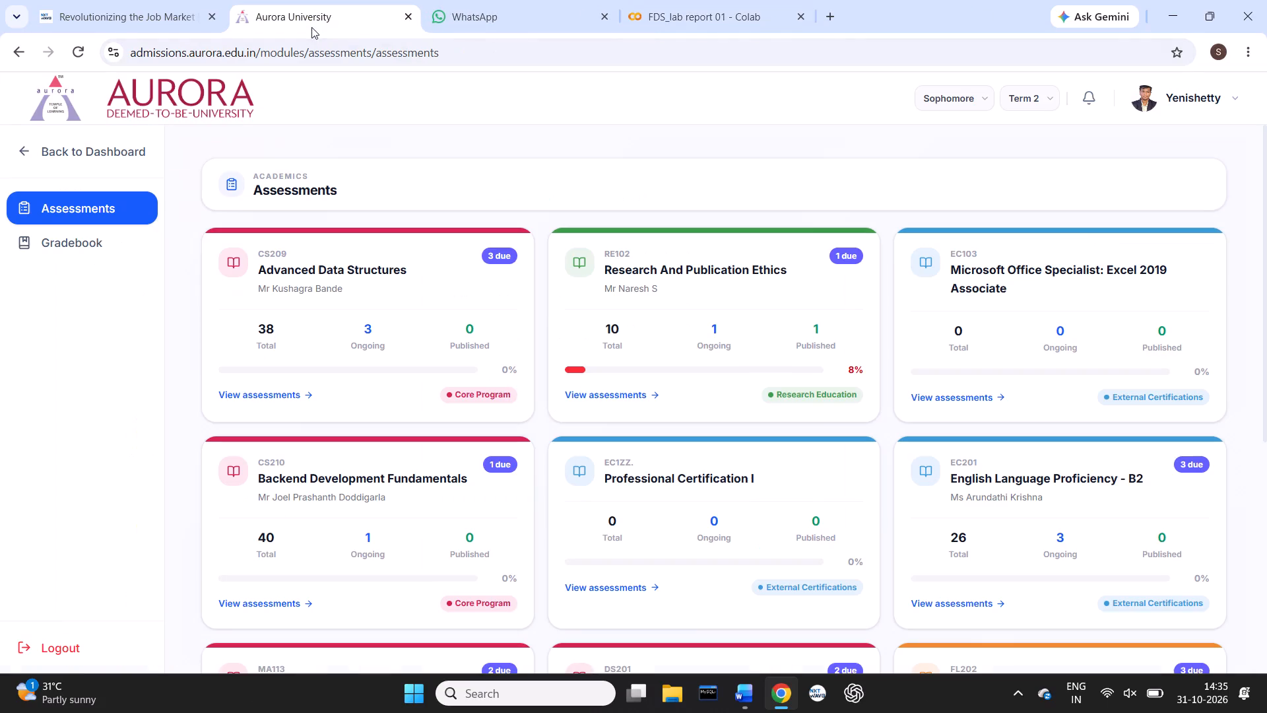
pyautogui.scroll(-2, 588, 478)
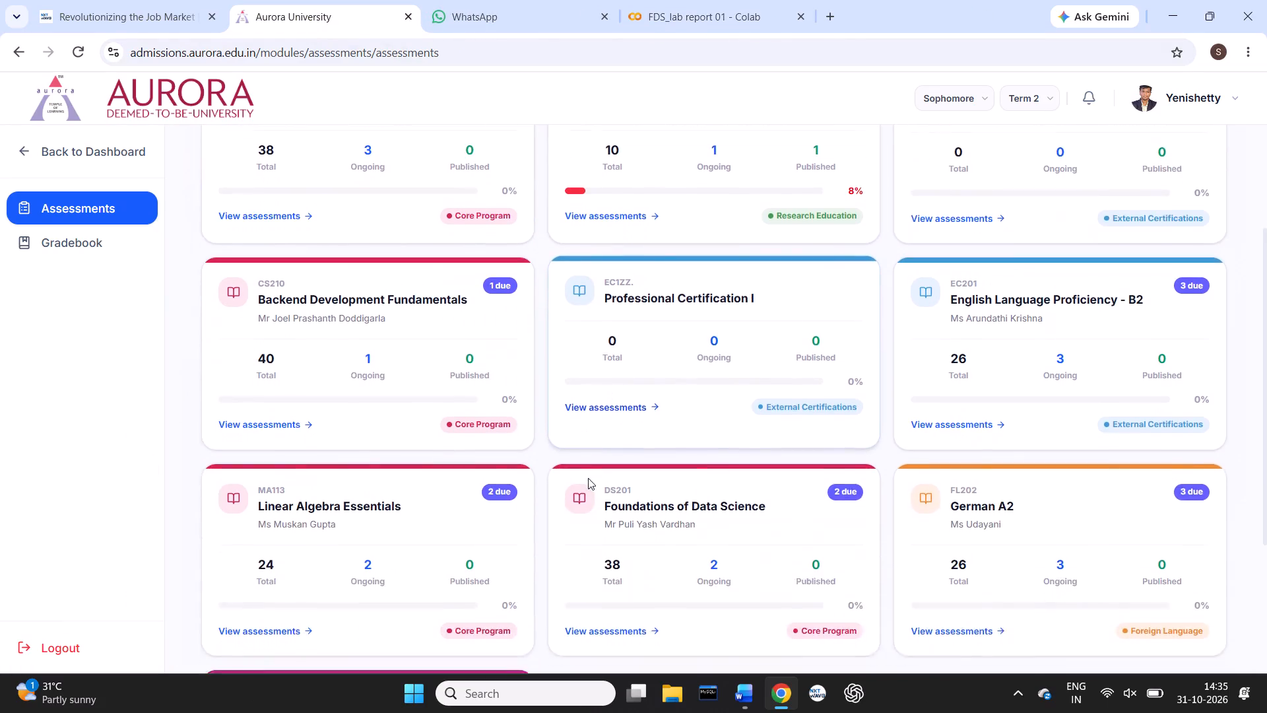
pyautogui.scroll(-1, 588, 478)
pyautogui.click(593, 570)
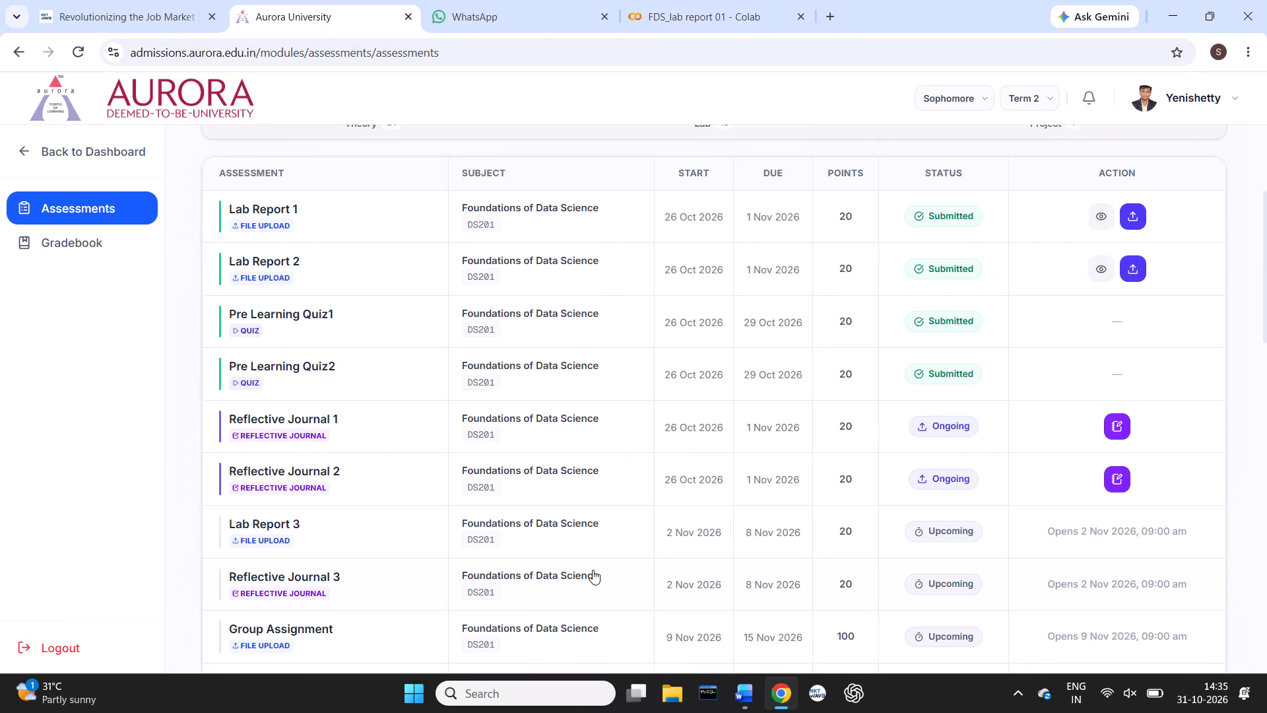
pyautogui.click(1132, 215)
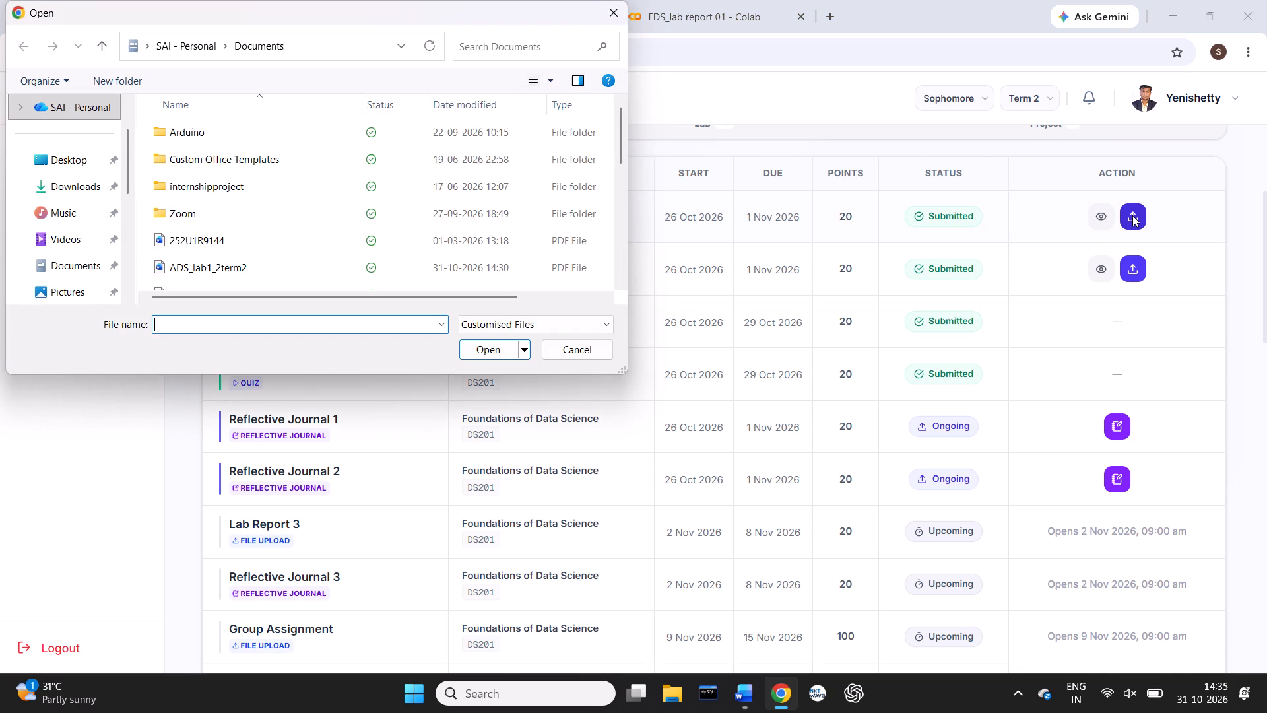
pyautogui.write('FDS')
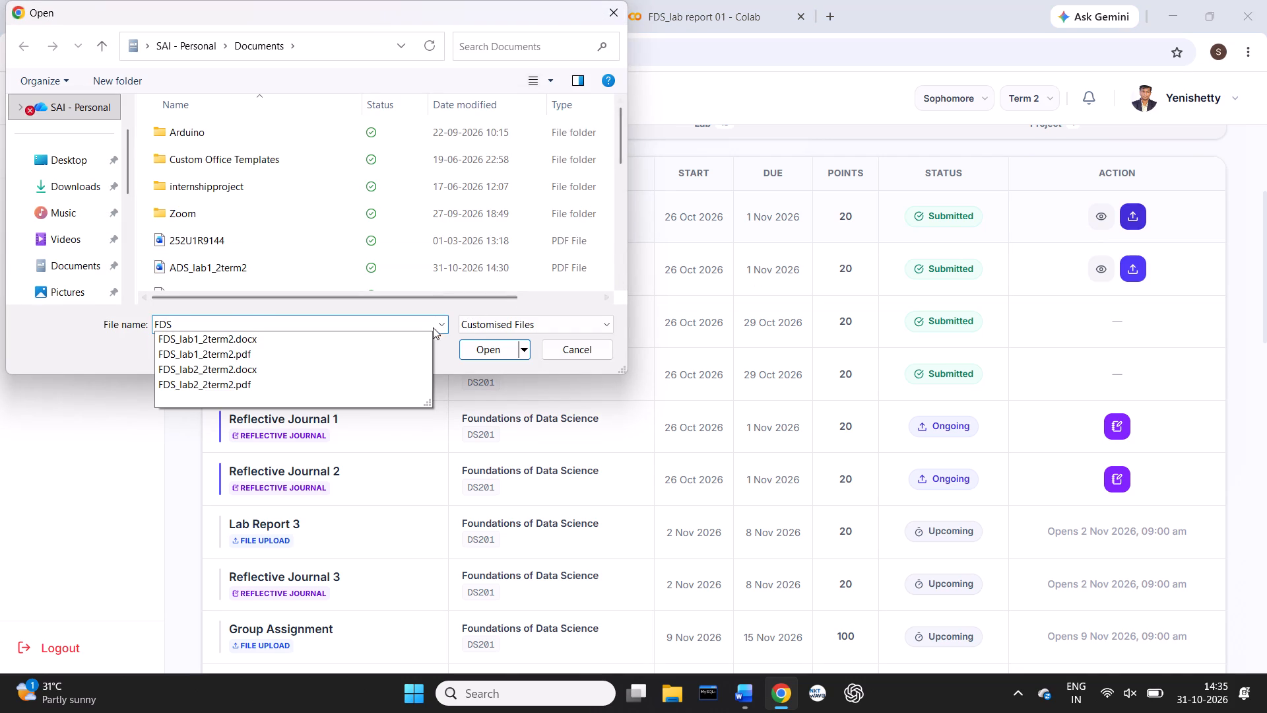
pyautogui.click(401, 351)
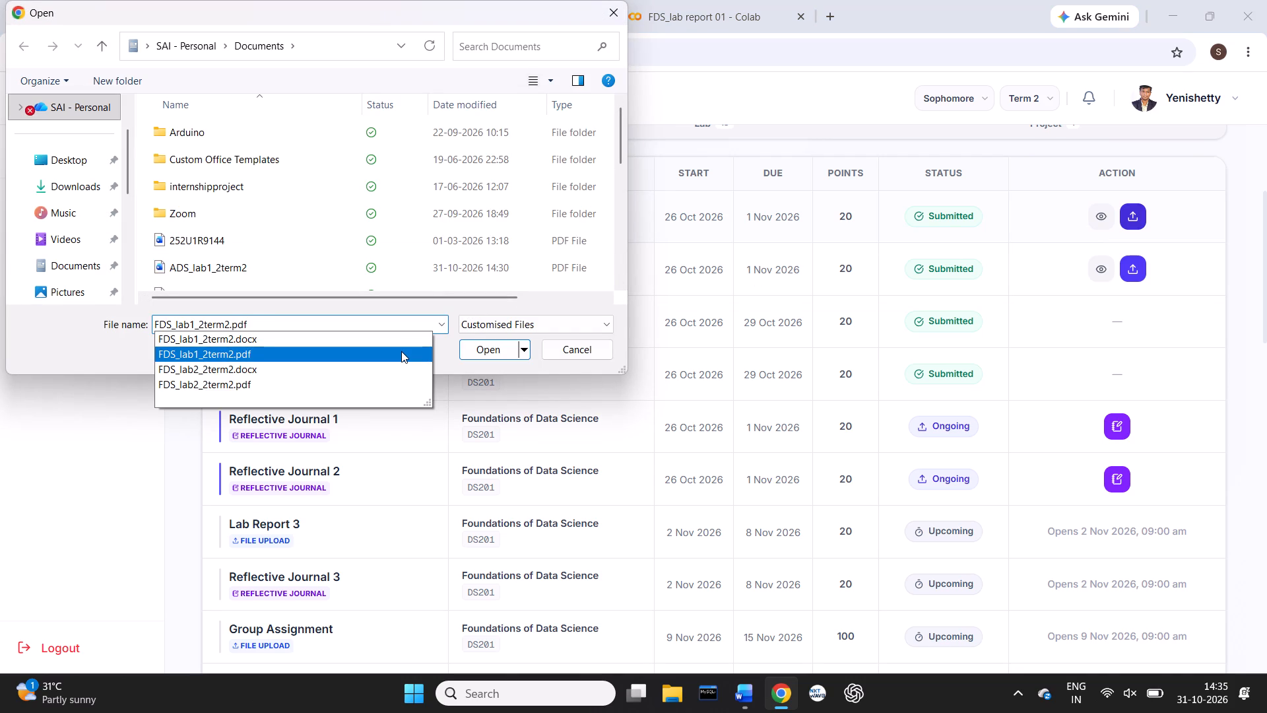
pyautogui.click(483, 348)
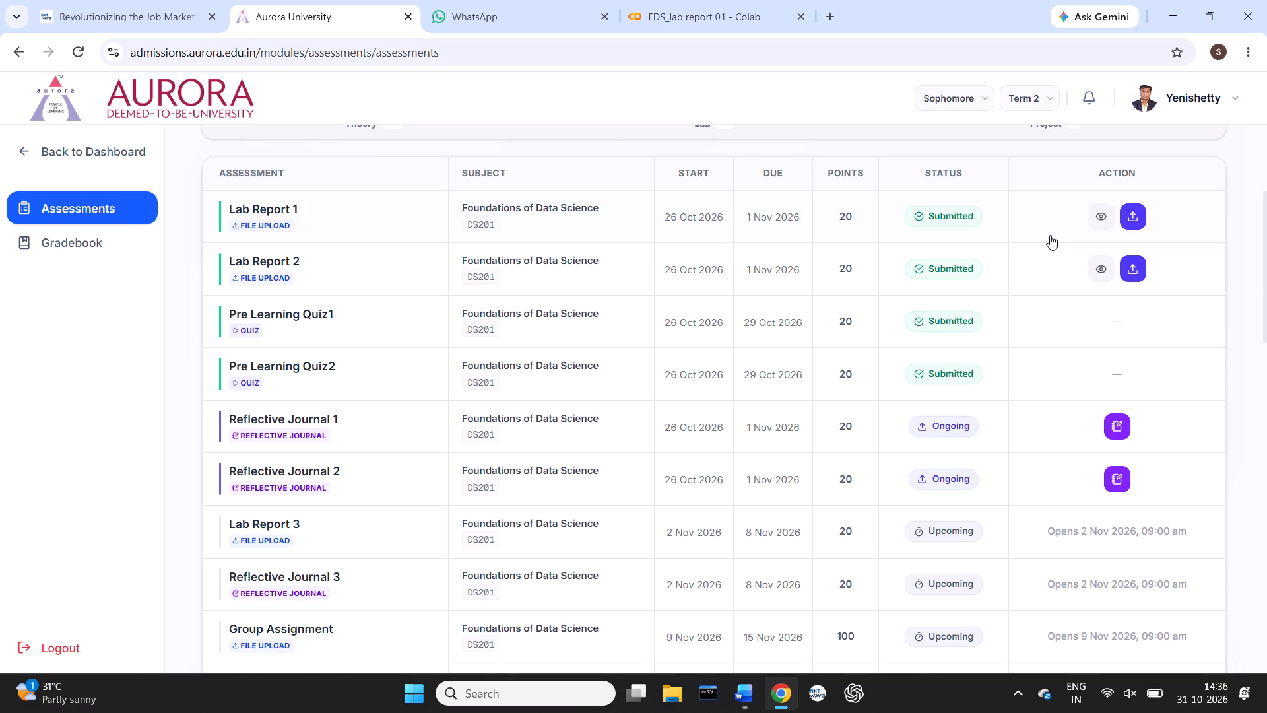
# Open the submitted Foundations of Data Science Lab Report 1 and check its first pages for the Colab link and submission details.
pyautogui.click(1099, 215)
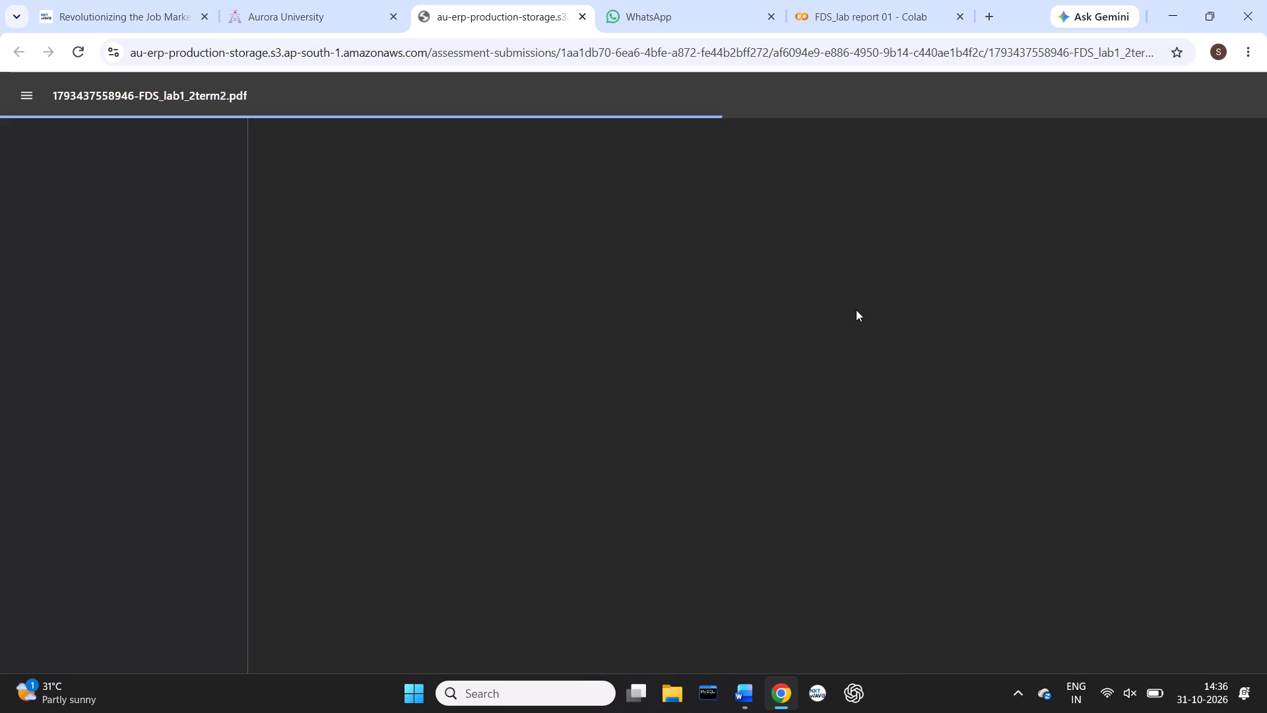
pyautogui.hotkey('ctrl', 'r')
pyautogui.click(577, 12)
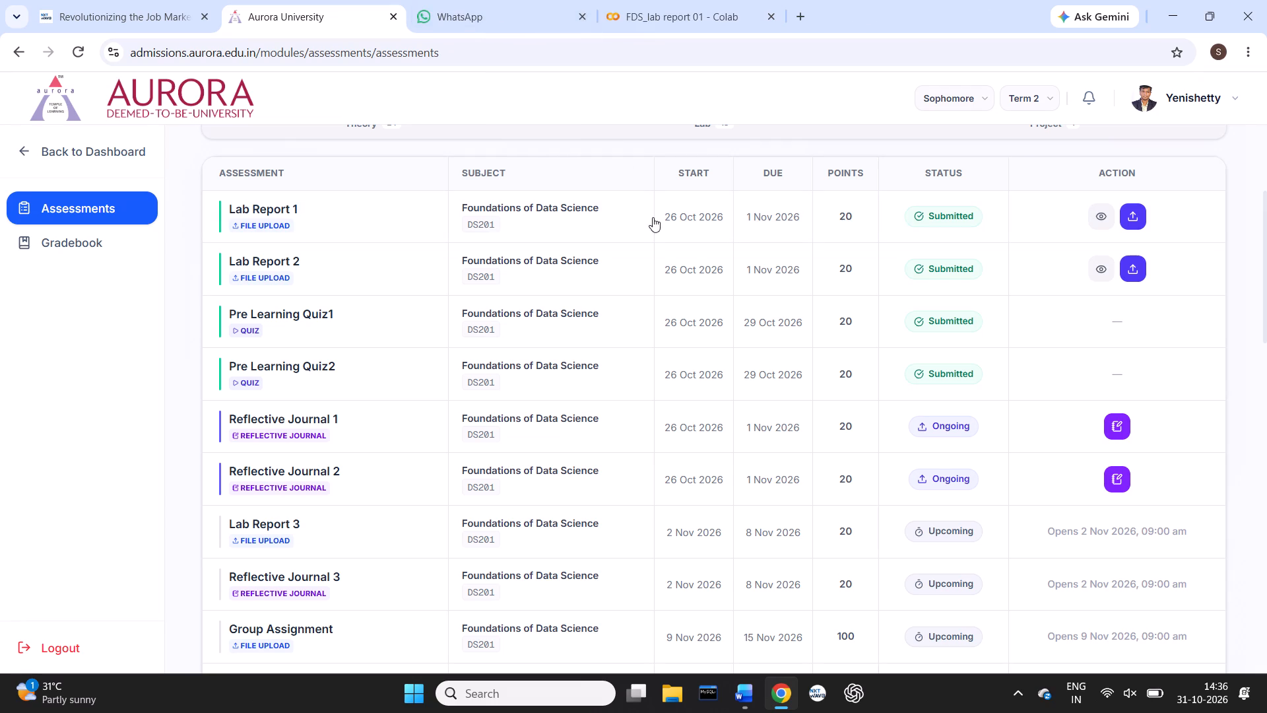
pyautogui.click(1097, 221)
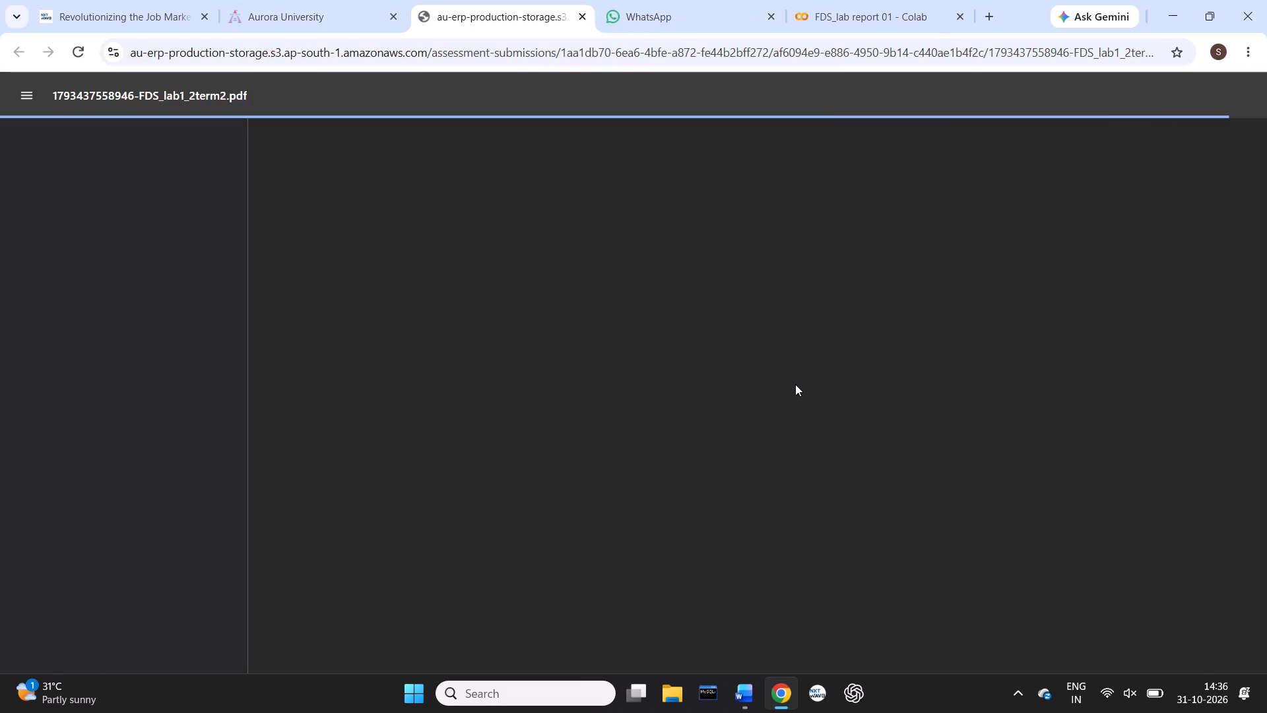
pyautogui.scroll(-2, 795, 384)
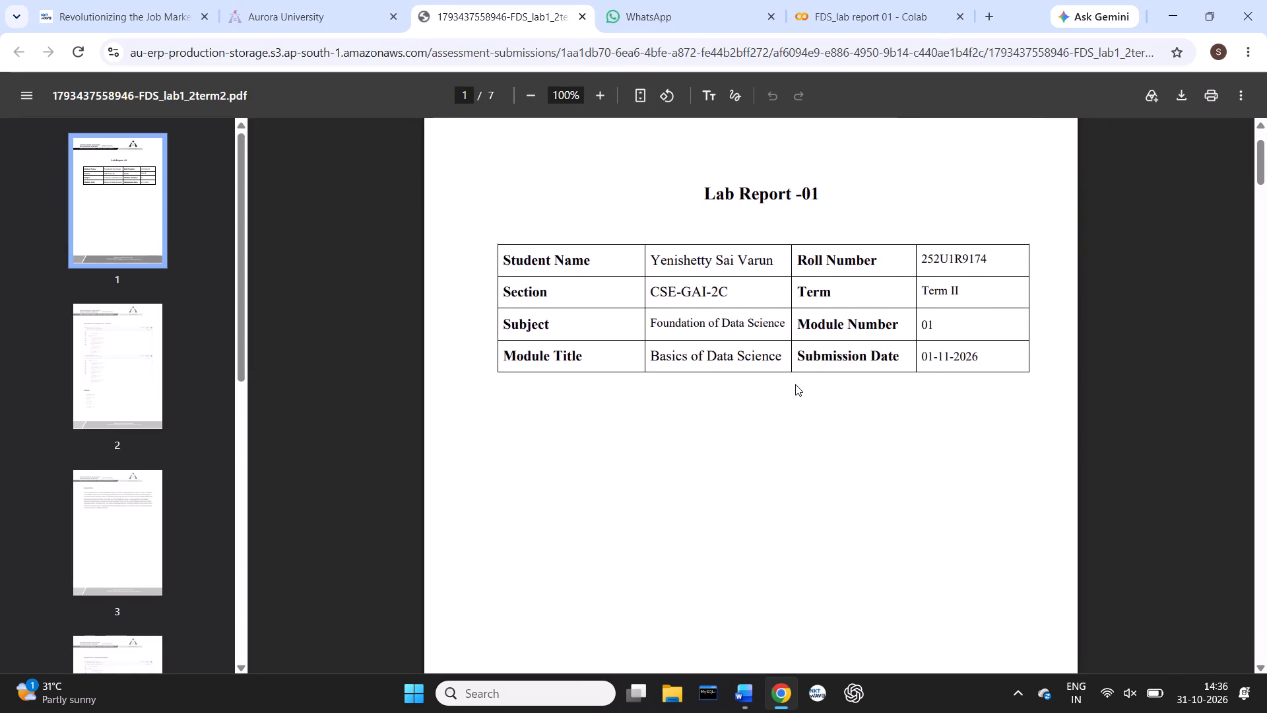
pyautogui.scroll(-2, 795, 384)
pyautogui.scroll(6, 795, 384)
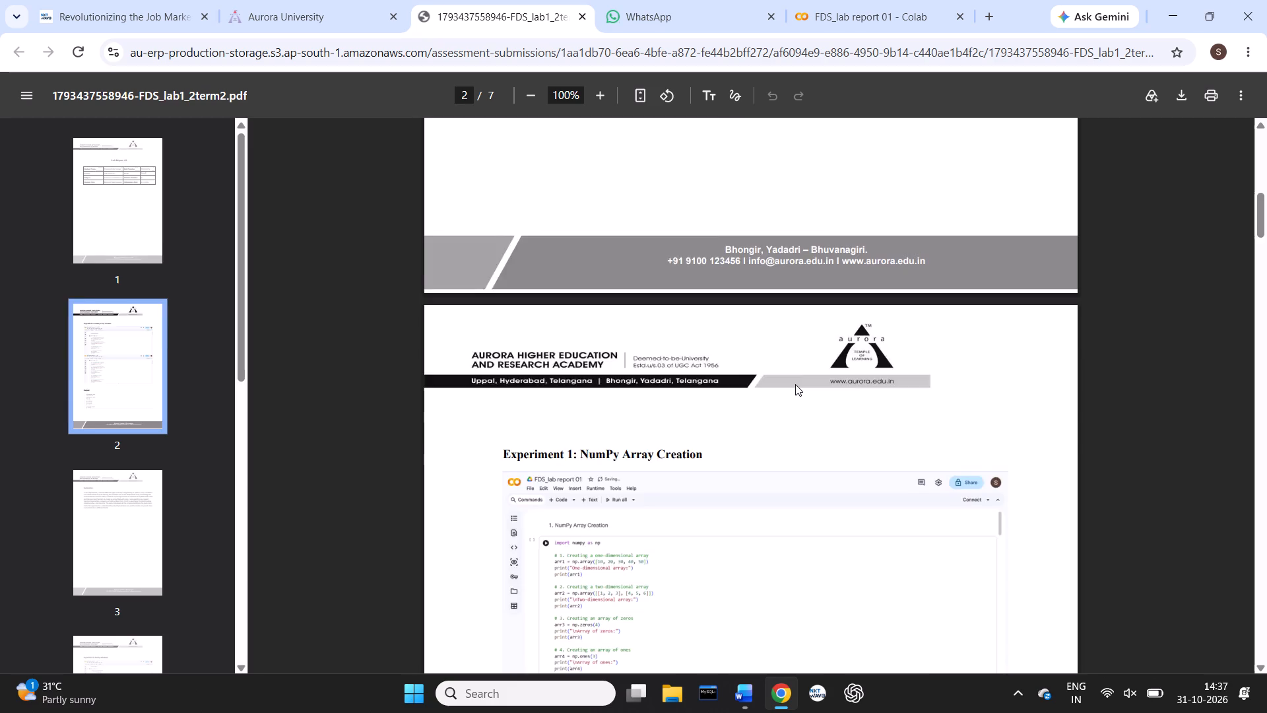
pyautogui.scroll(3, 795, 384)
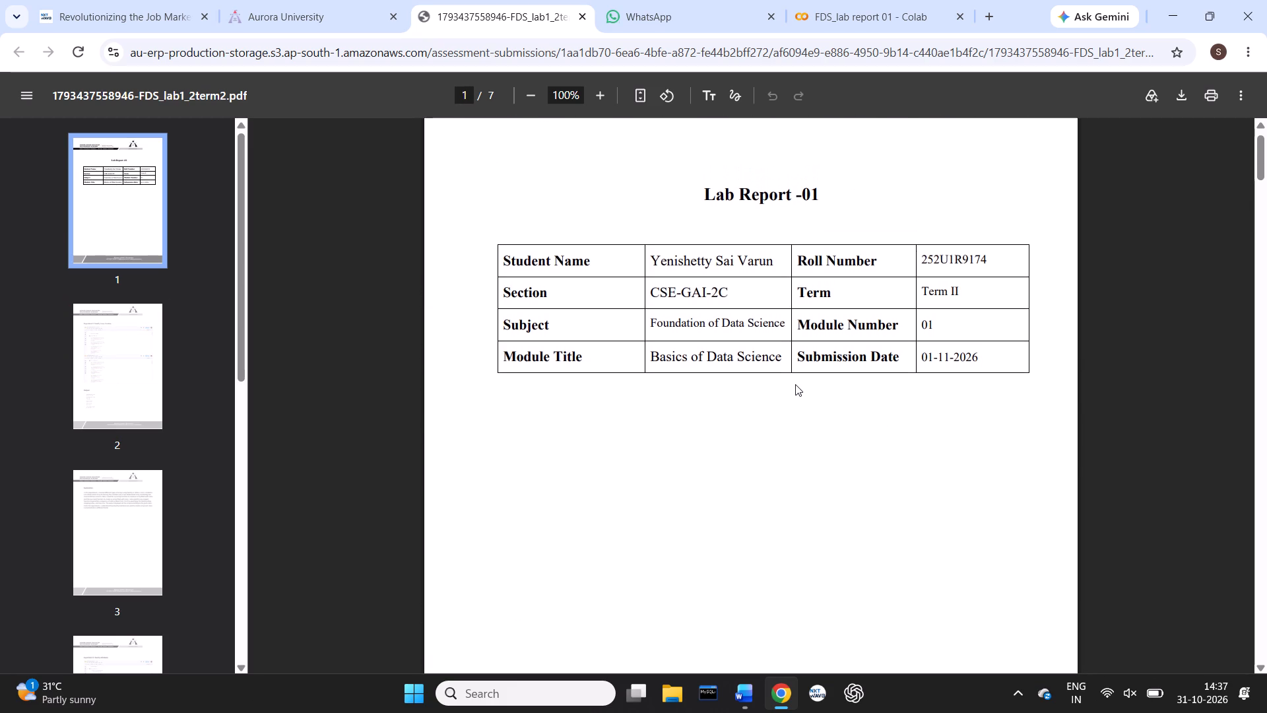
pyautogui.scroll(-7, 795, 384)
pyautogui.scroll(1, 795, 384)
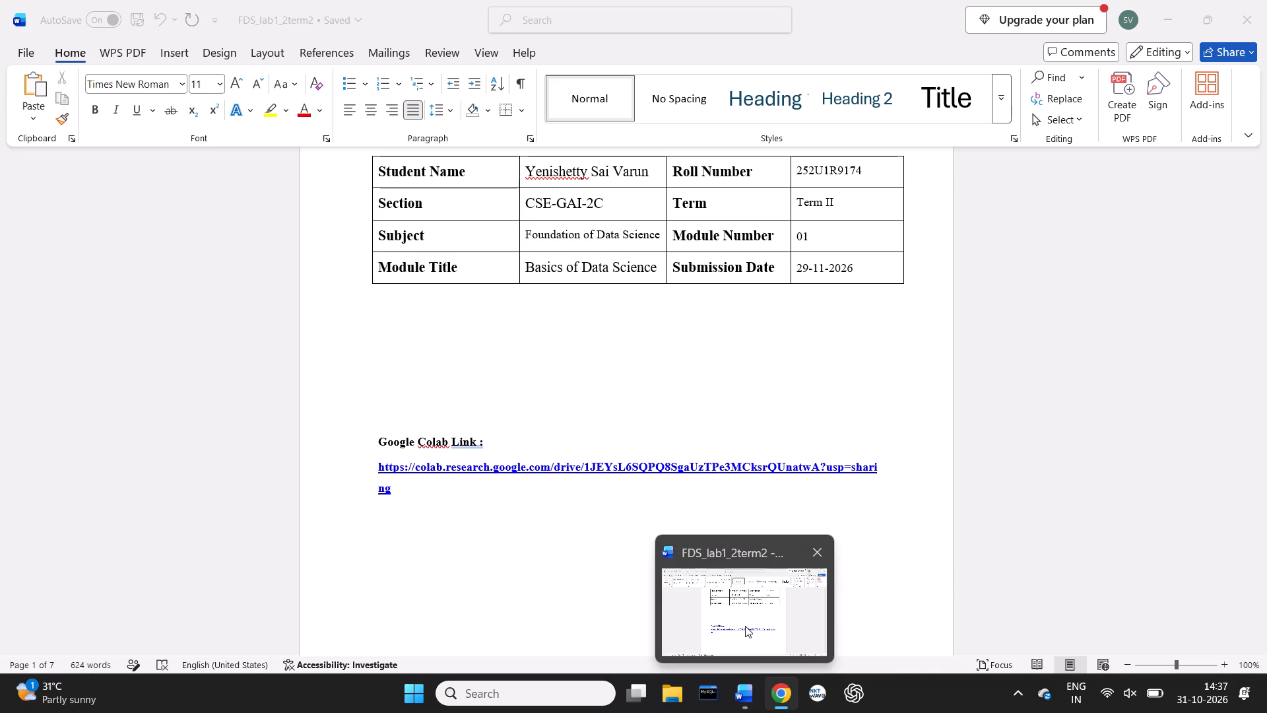
# Switch to FDS_lab1_2term2 in Word and export it again as the PDF FDS_lab1_2term2 in Documents, replacing the existing file.
pyautogui.click(745, 626)
pyautogui.click(24, 55)
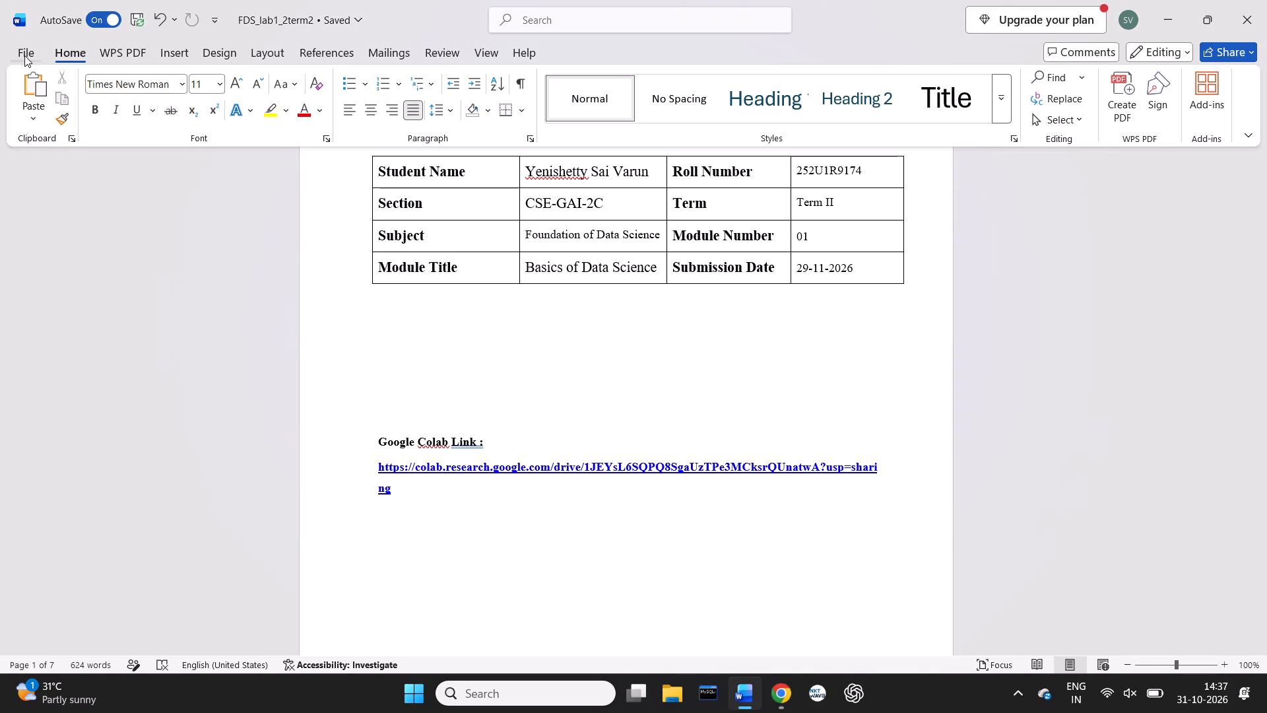
pyautogui.click(63, 395)
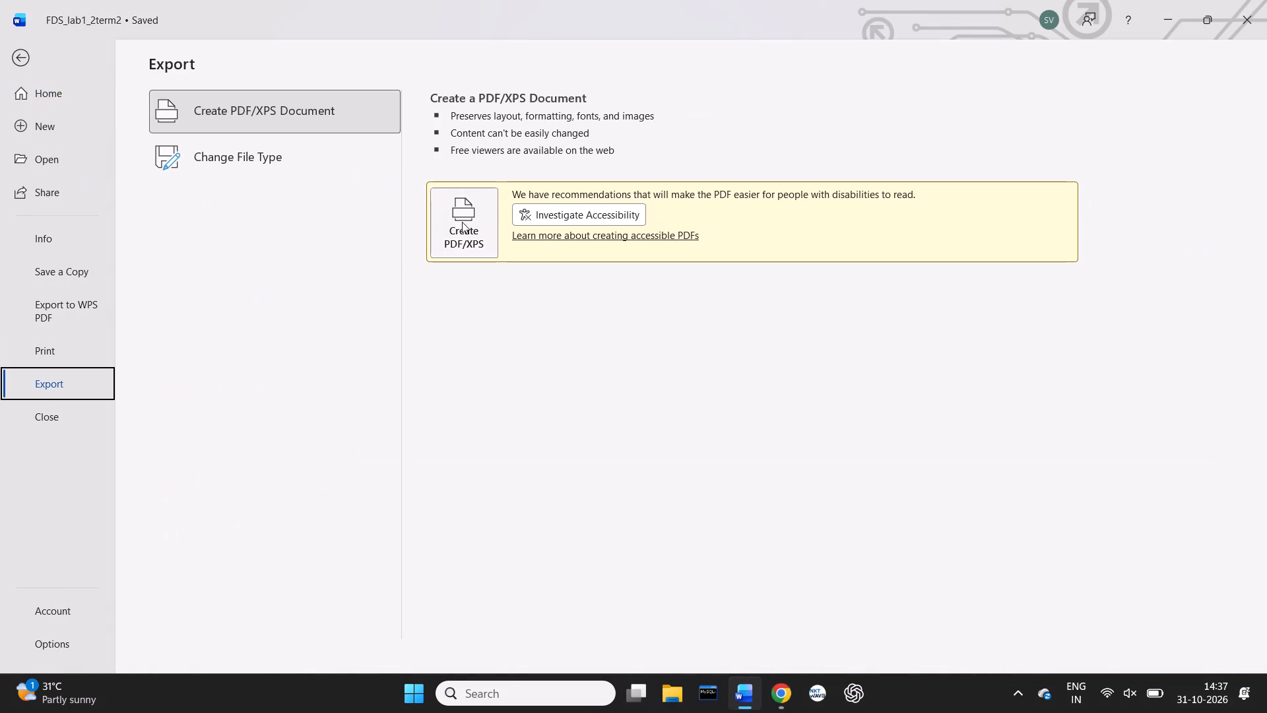
pyautogui.click(462, 222)
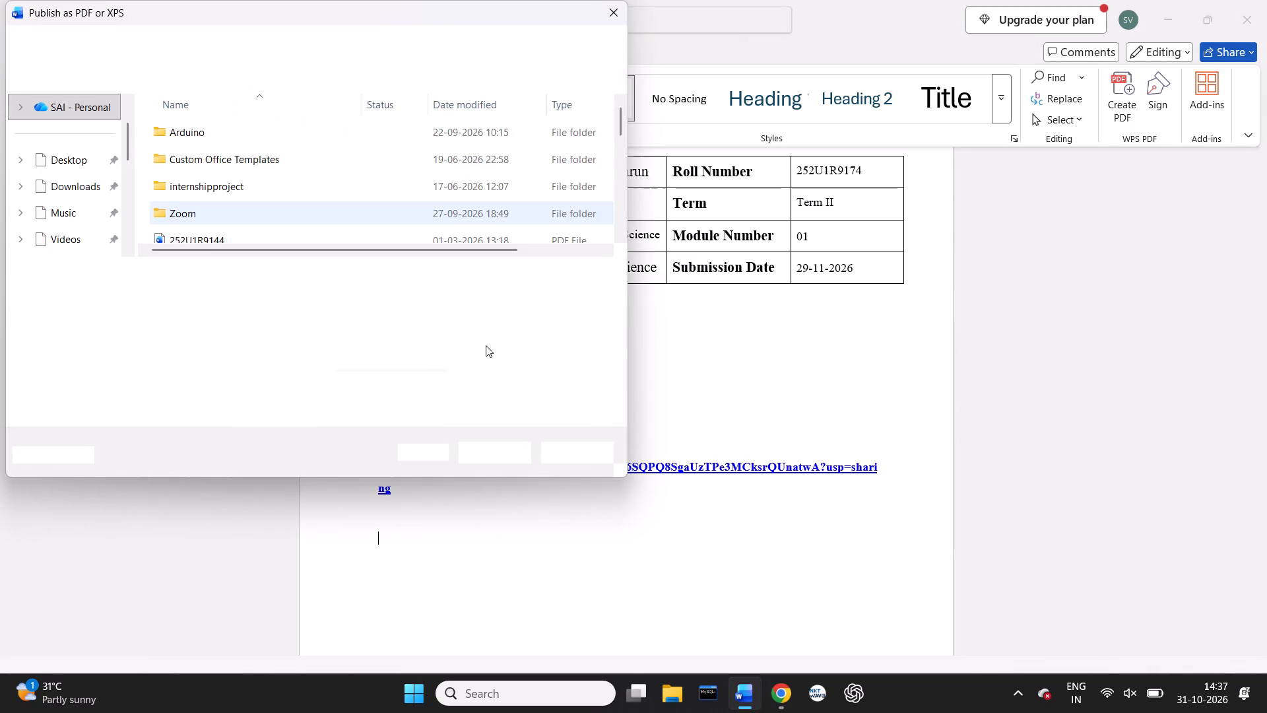
pyautogui.click(498, 450)
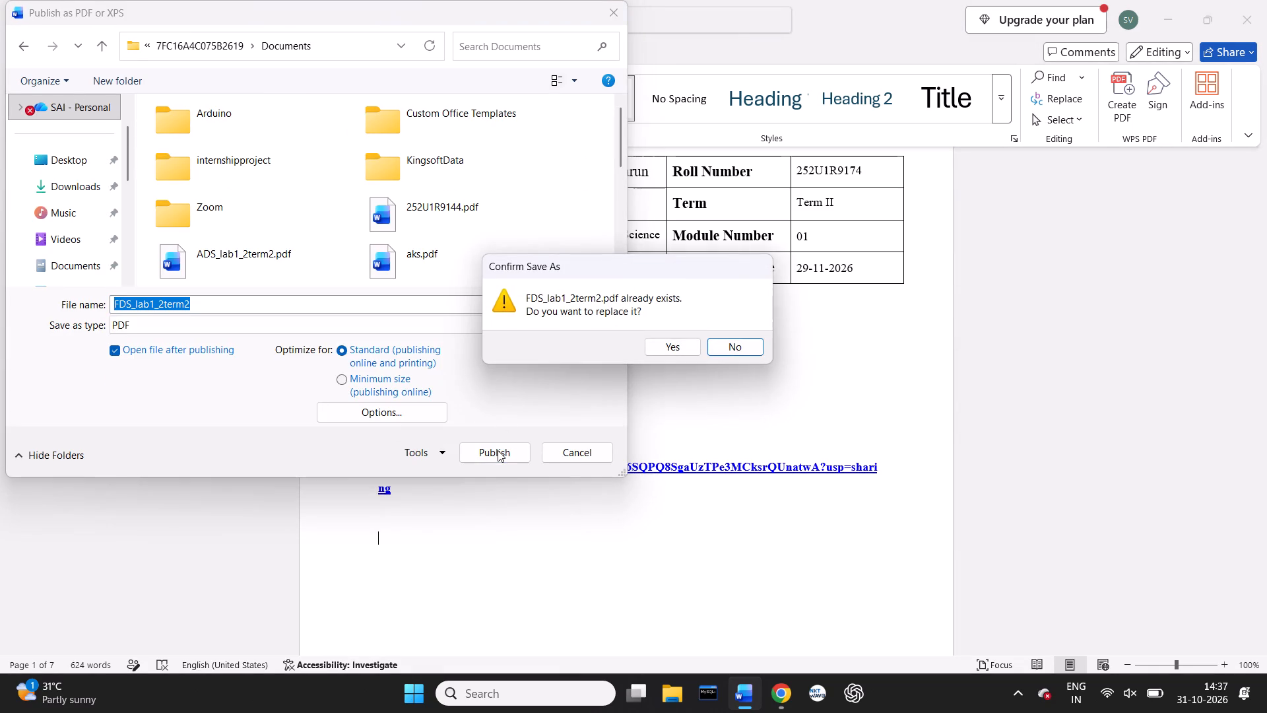
pyautogui.click(667, 342)
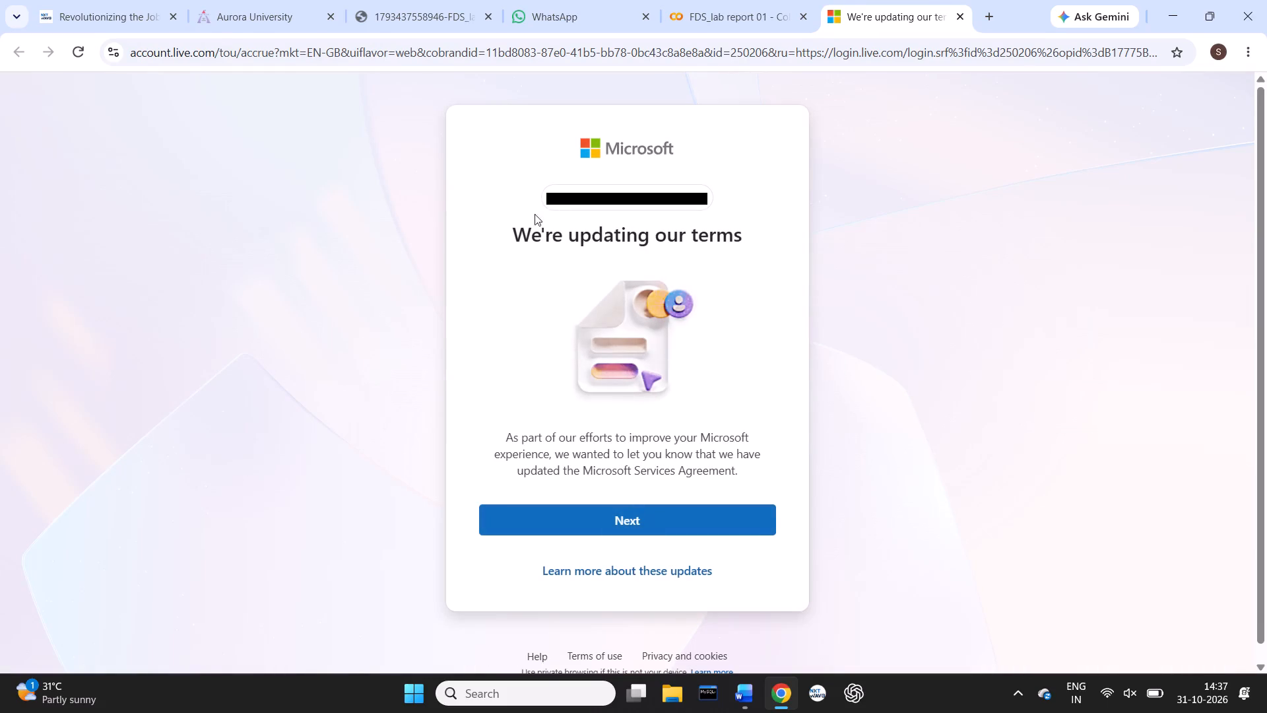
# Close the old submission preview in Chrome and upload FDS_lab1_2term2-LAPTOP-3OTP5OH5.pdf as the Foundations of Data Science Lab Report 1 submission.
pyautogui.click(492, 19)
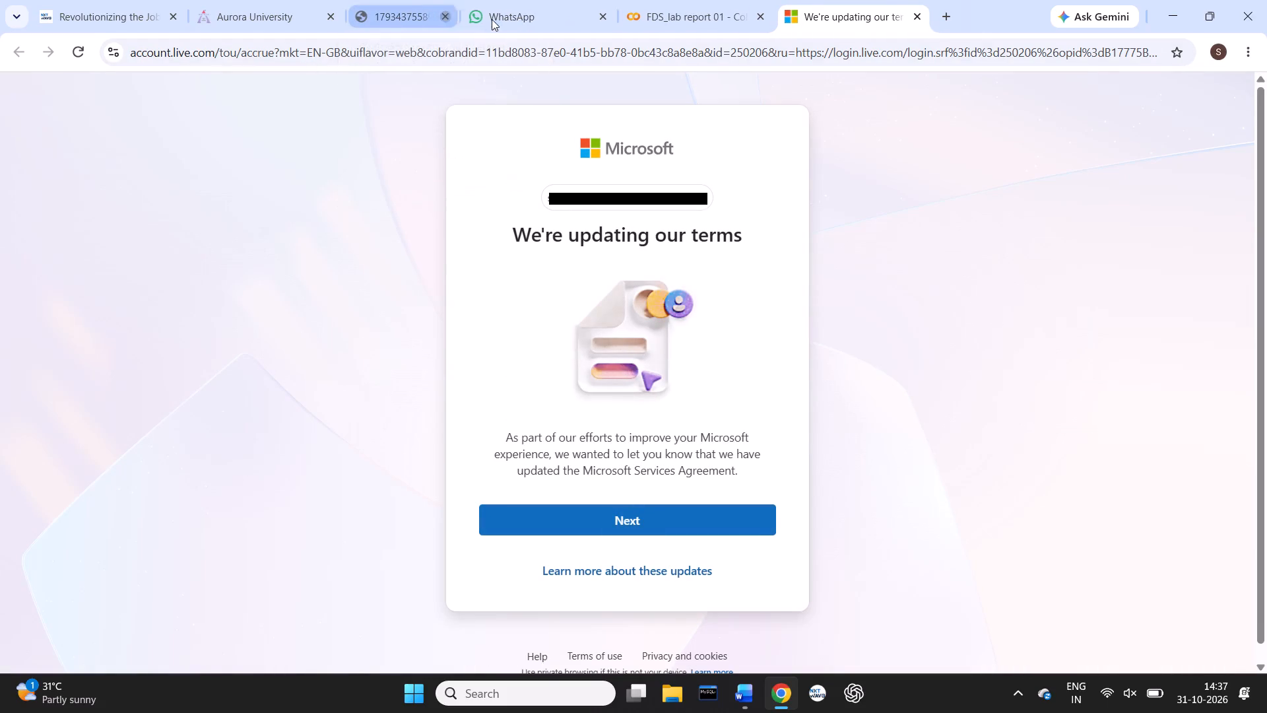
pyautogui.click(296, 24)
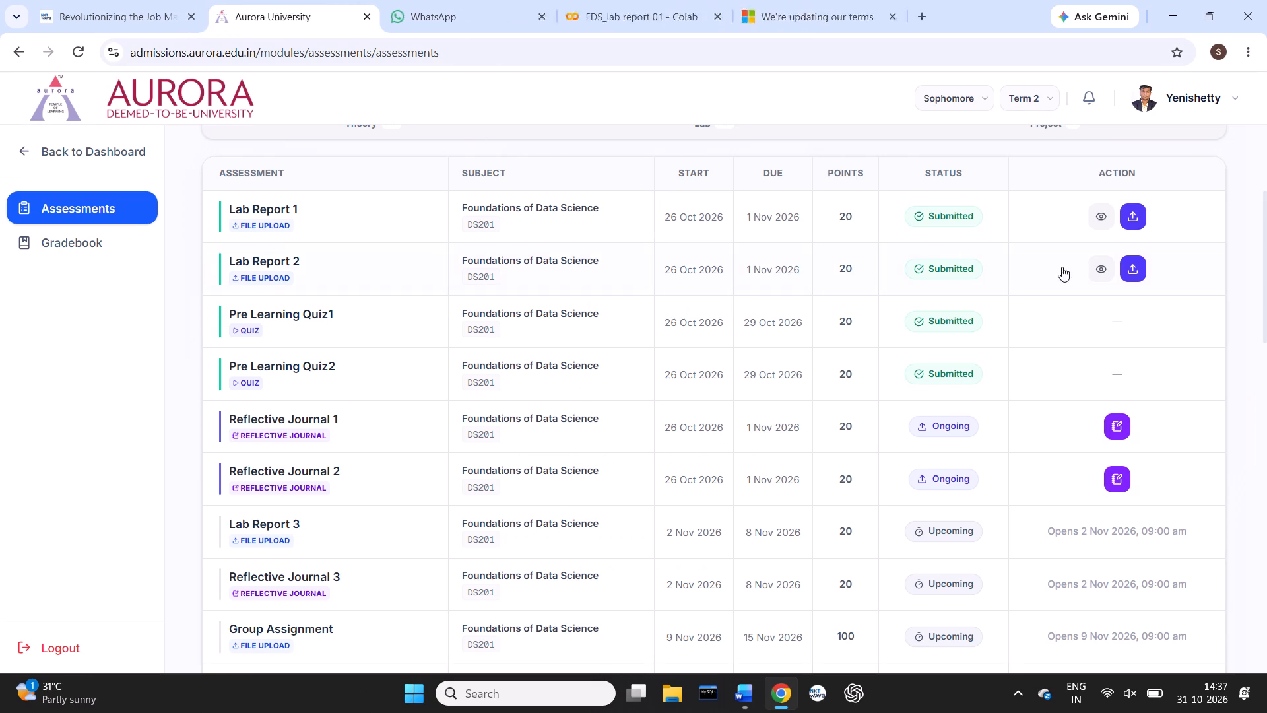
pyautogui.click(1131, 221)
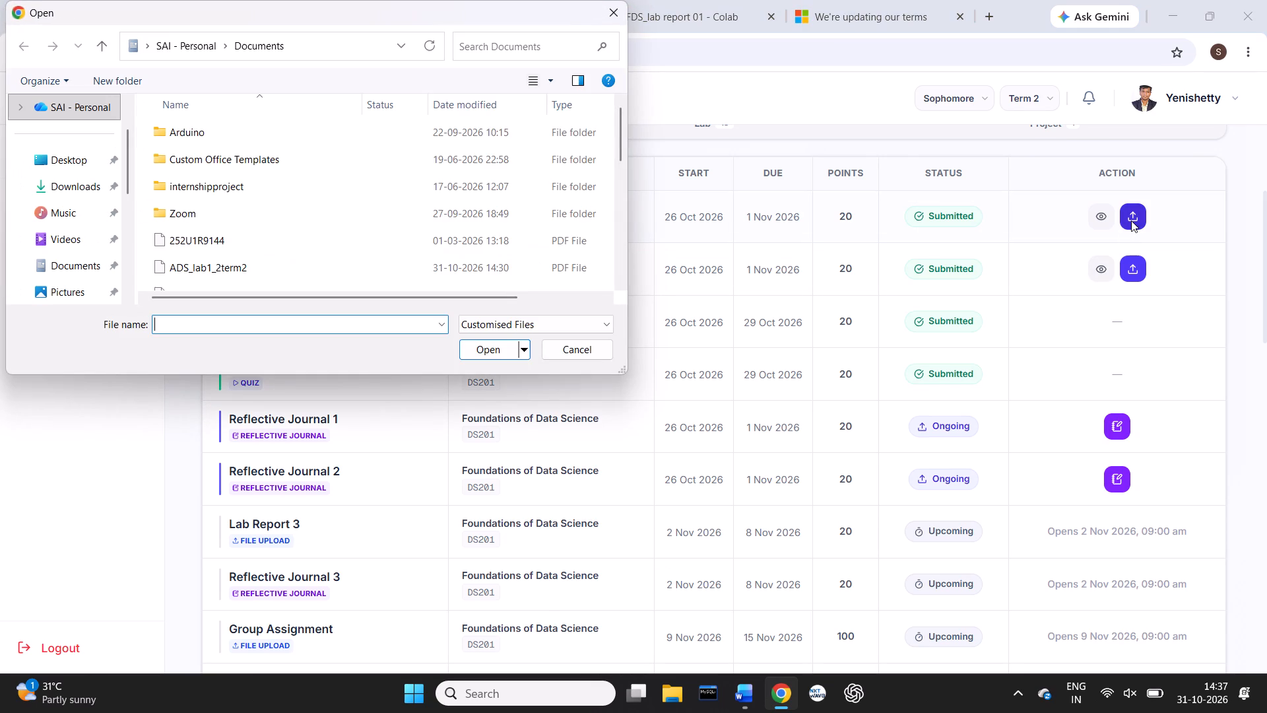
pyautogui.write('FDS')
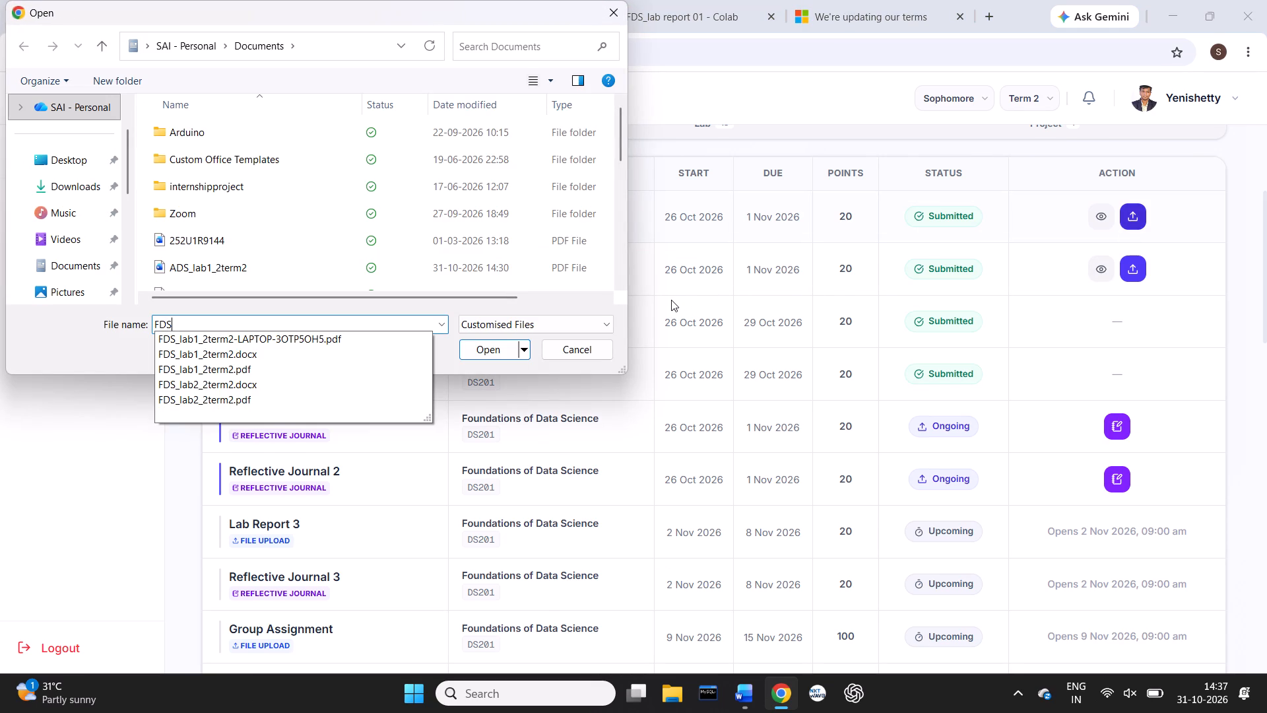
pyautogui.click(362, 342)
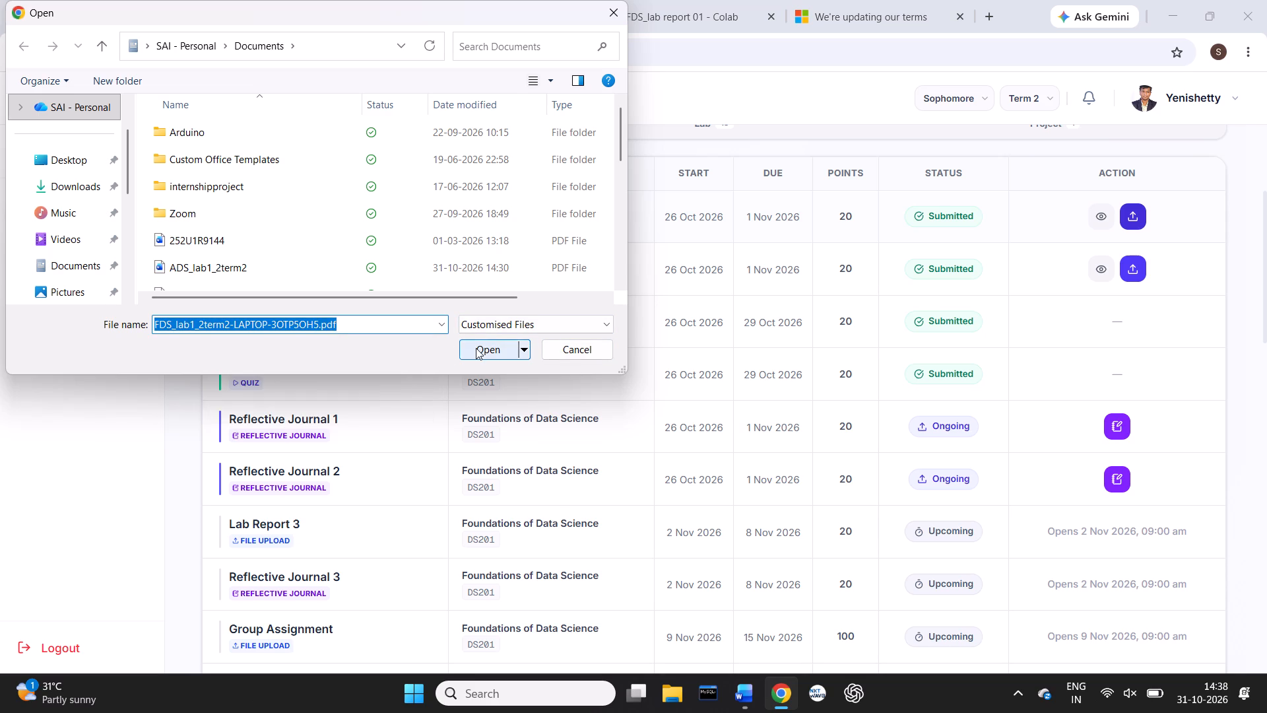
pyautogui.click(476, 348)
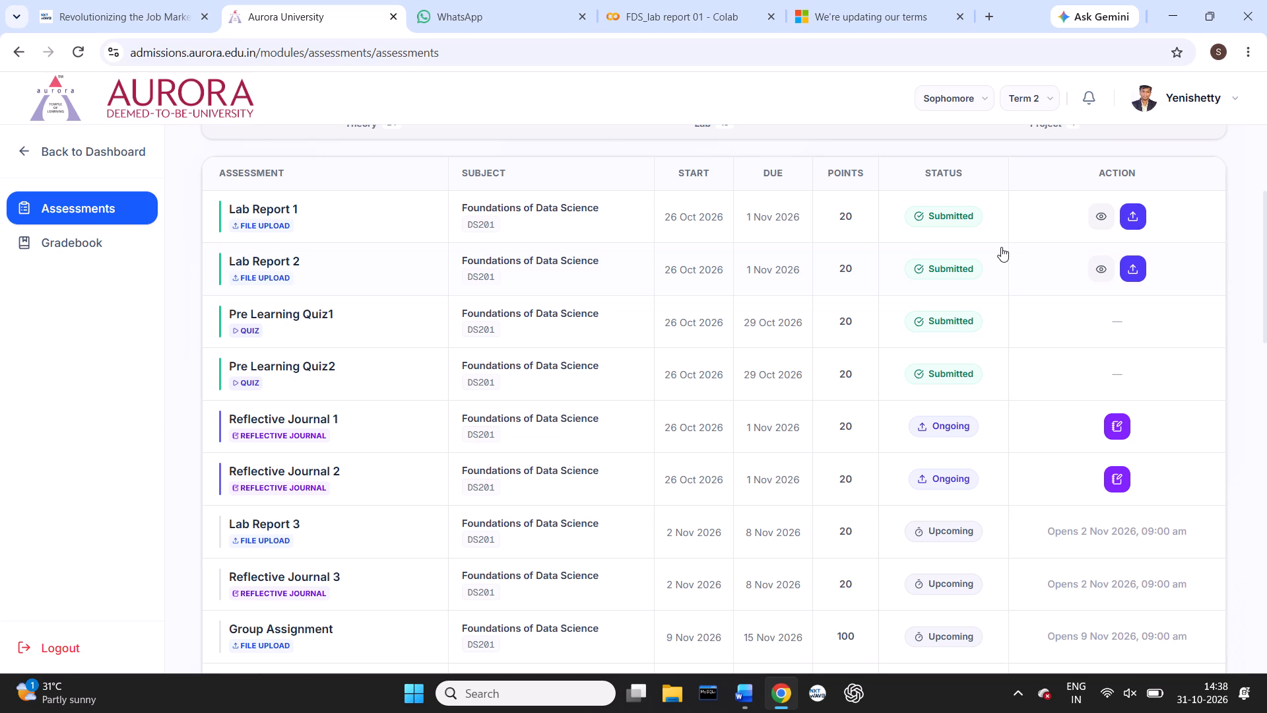
# Open the newly submitted Lab Report 1, examine its cover page and experiment pages for the Colab link, and close the preview.
pyautogui.click(1097, 217)
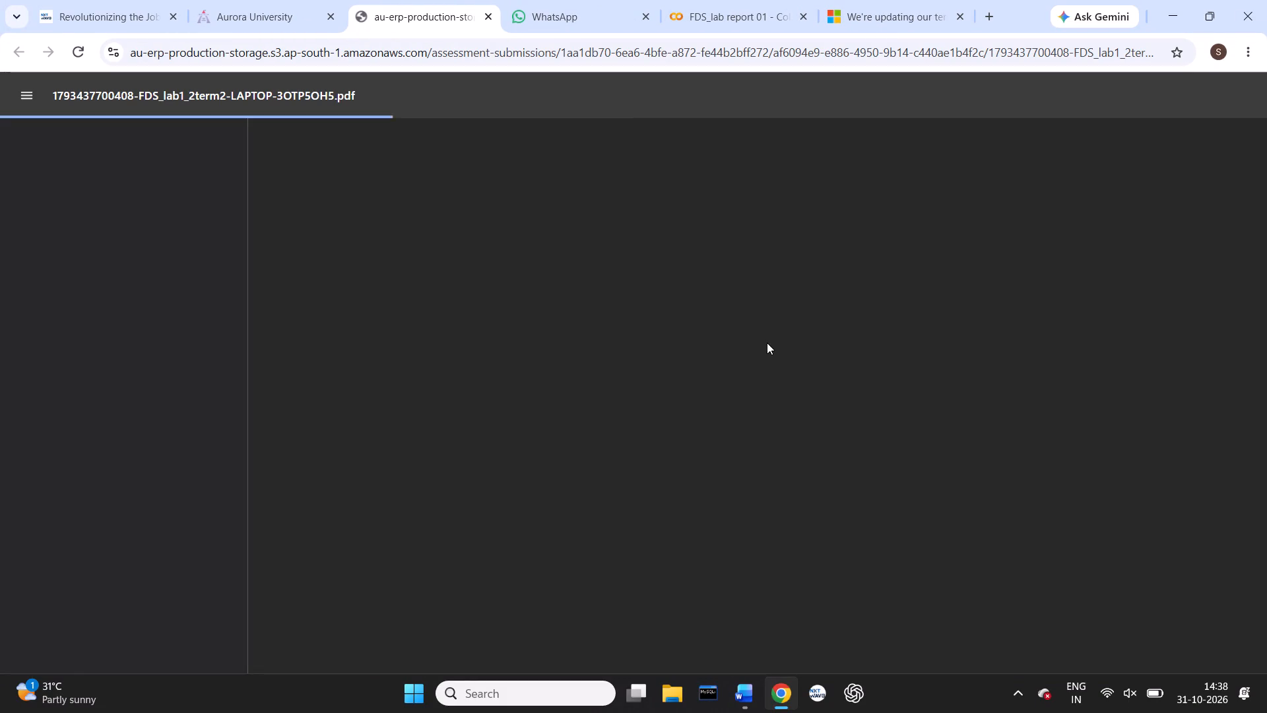
pyautogui.scroll(-5, 767, 343)
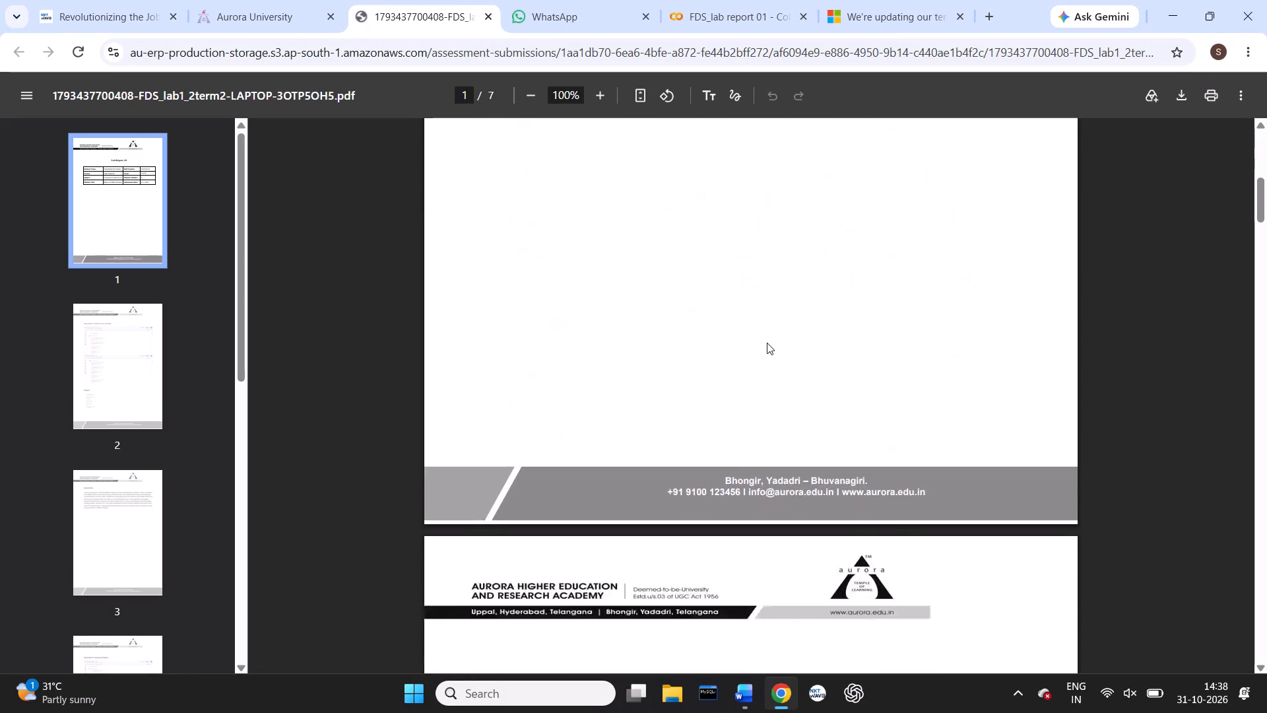
pyautogui.scroll(-4, 767, 343)
pyautogui.scroll(2, 767, 343)
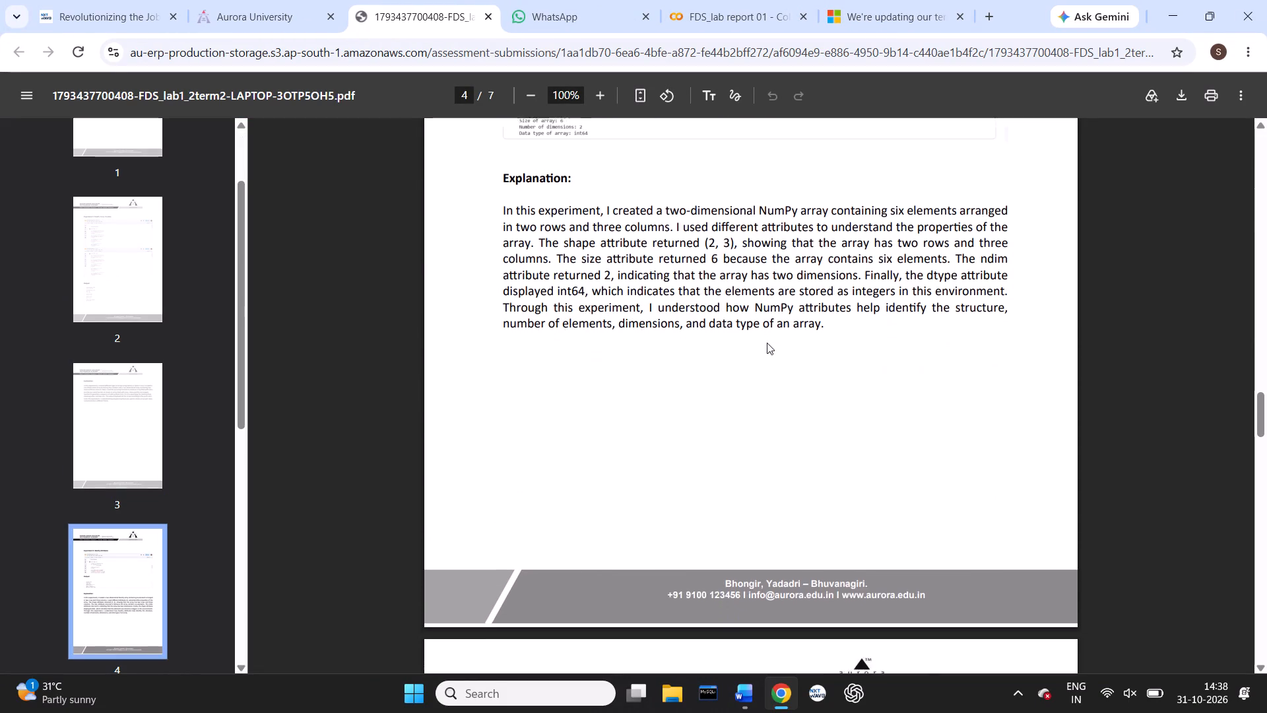
pyautogui.scroll(8, 767, 343)
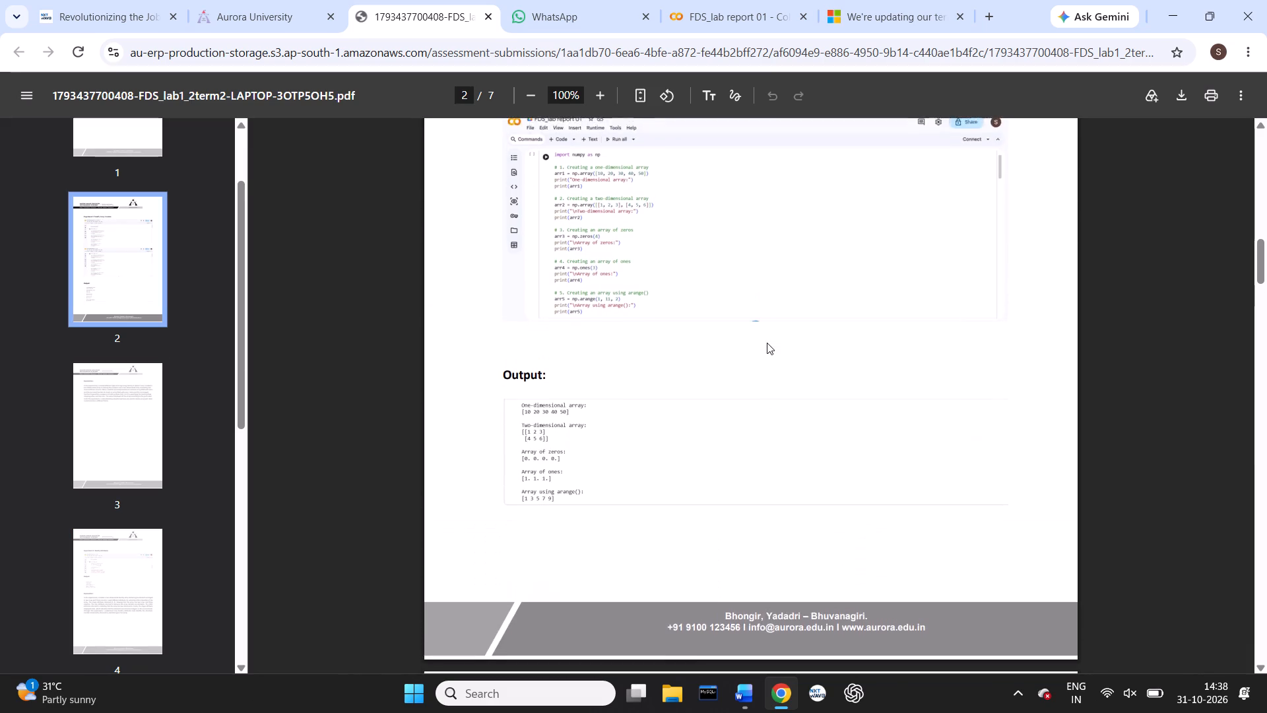
pyautogui.scroll(10, 767, 343)
pyautogui.scroll(-6, 767, 343)
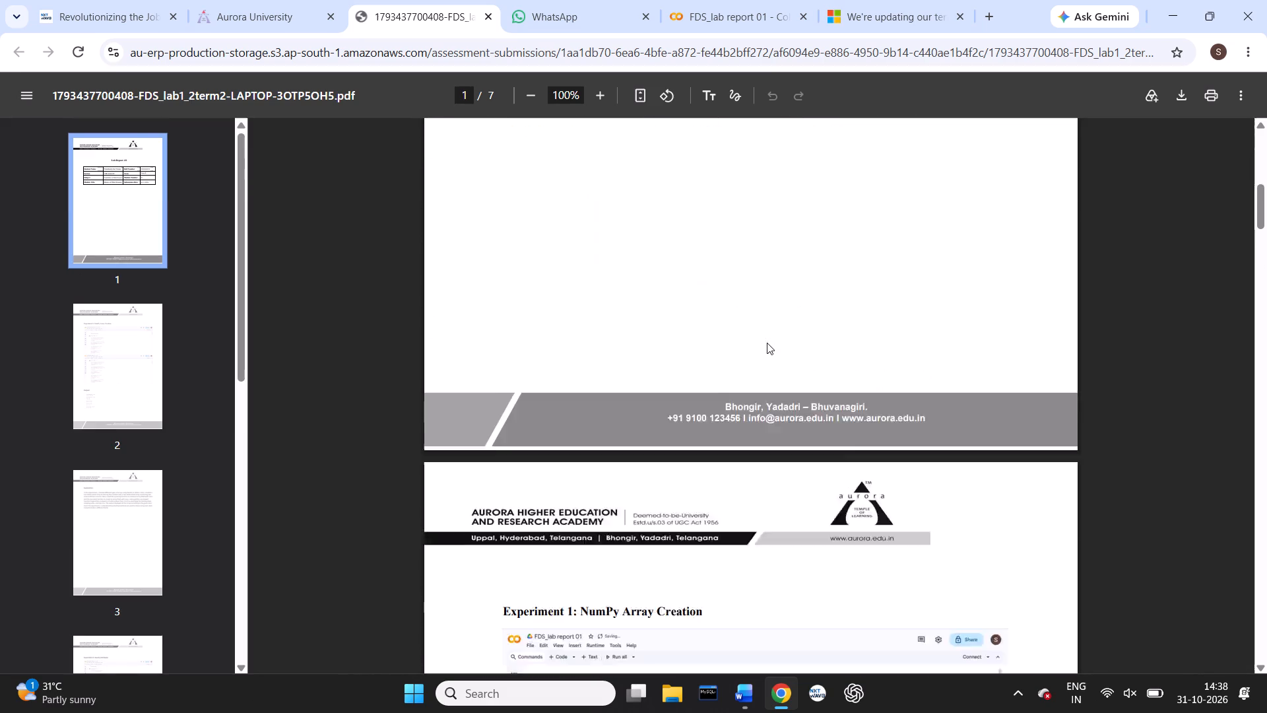
pyautogui.scroll(-19, 767, 343)
pyautogui.scroll(15, 767, 343)
pyautogui.scroll(8, 767, 343)
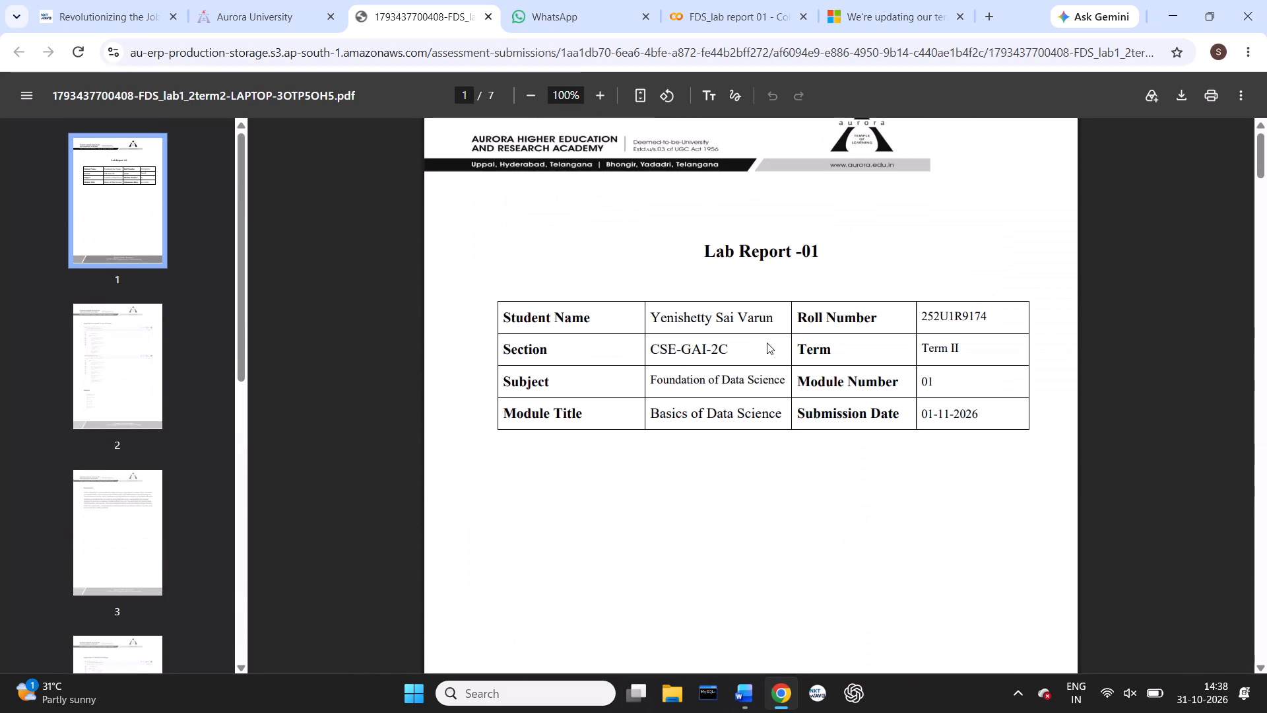
pyautogui.scroll(-1, 767, 343)
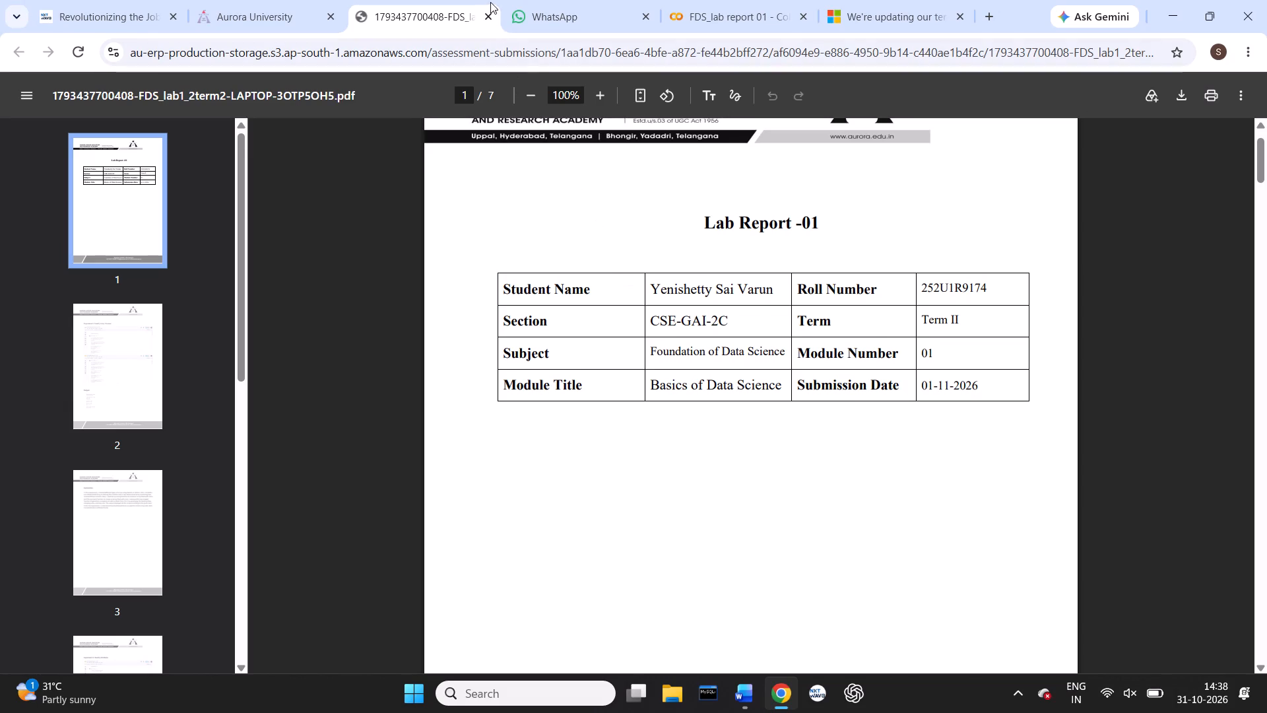
pyautogui.click(490, 11)
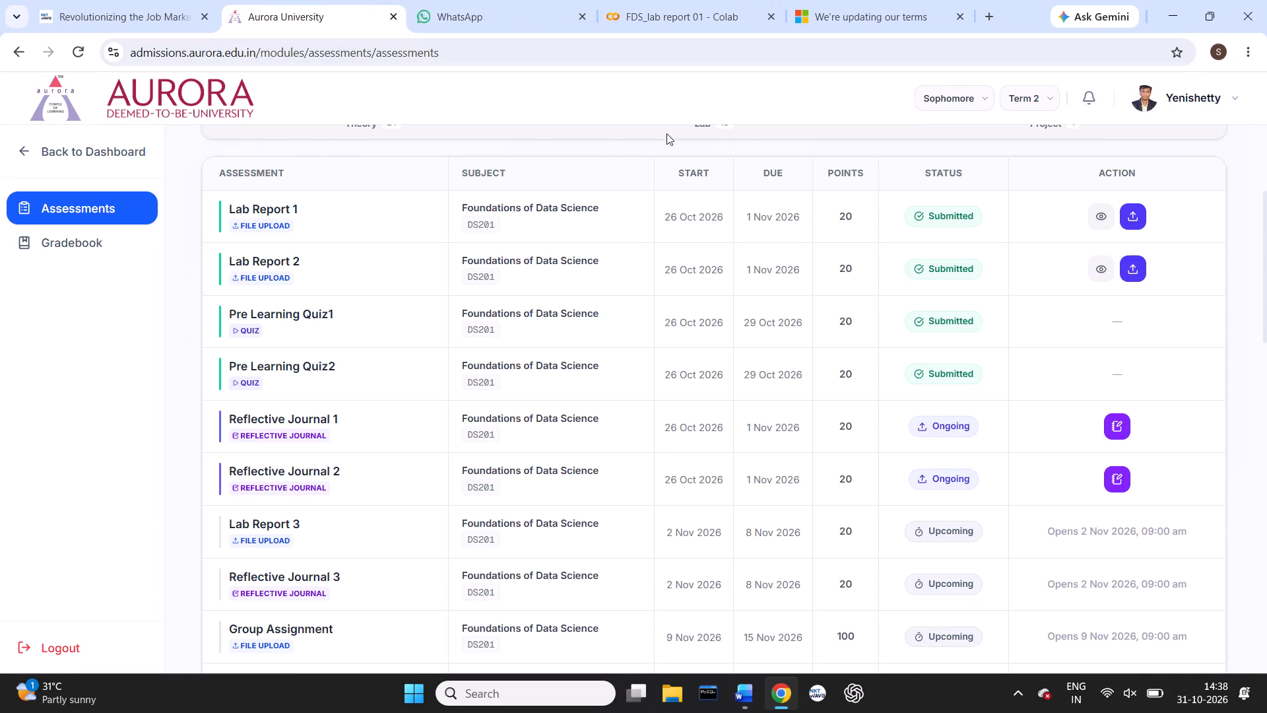
# Upload FDS_lab1_2term2.pdf from Documents as the replacement Lab Report 1 submission for Foundations of Data Science.
pyautogui.click(1128, 211)
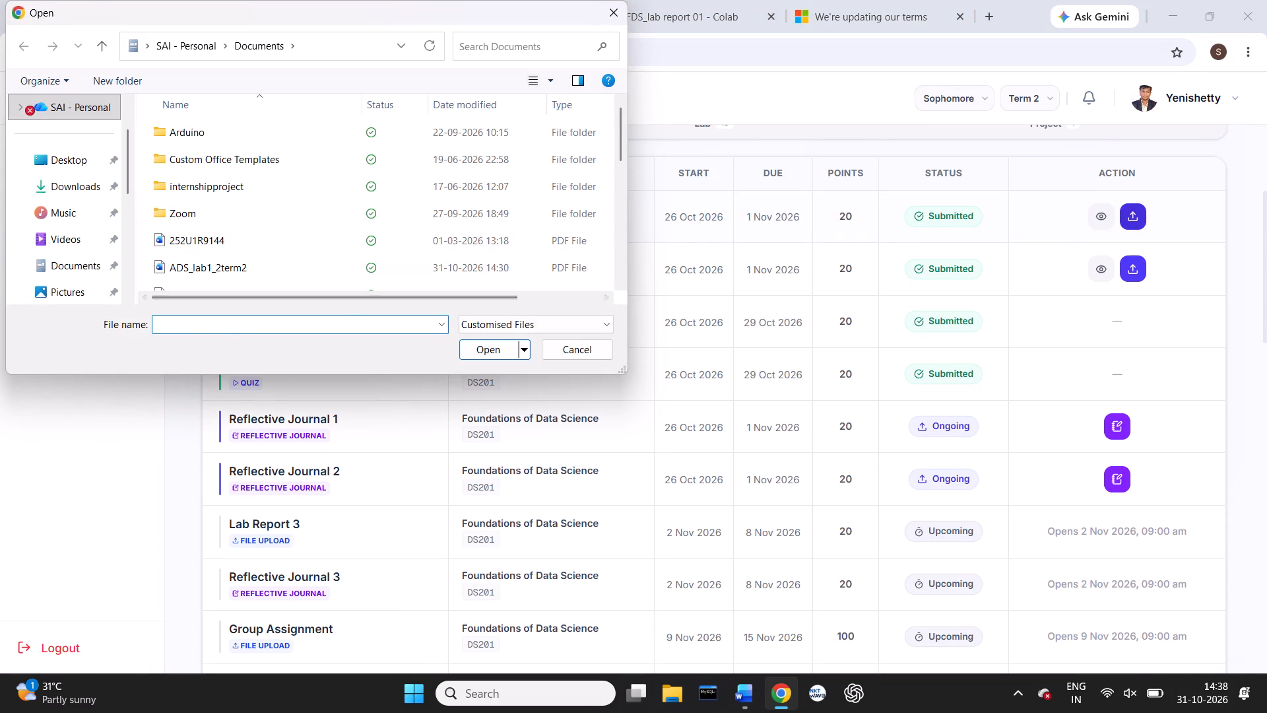
pyautogui.write('FDS')
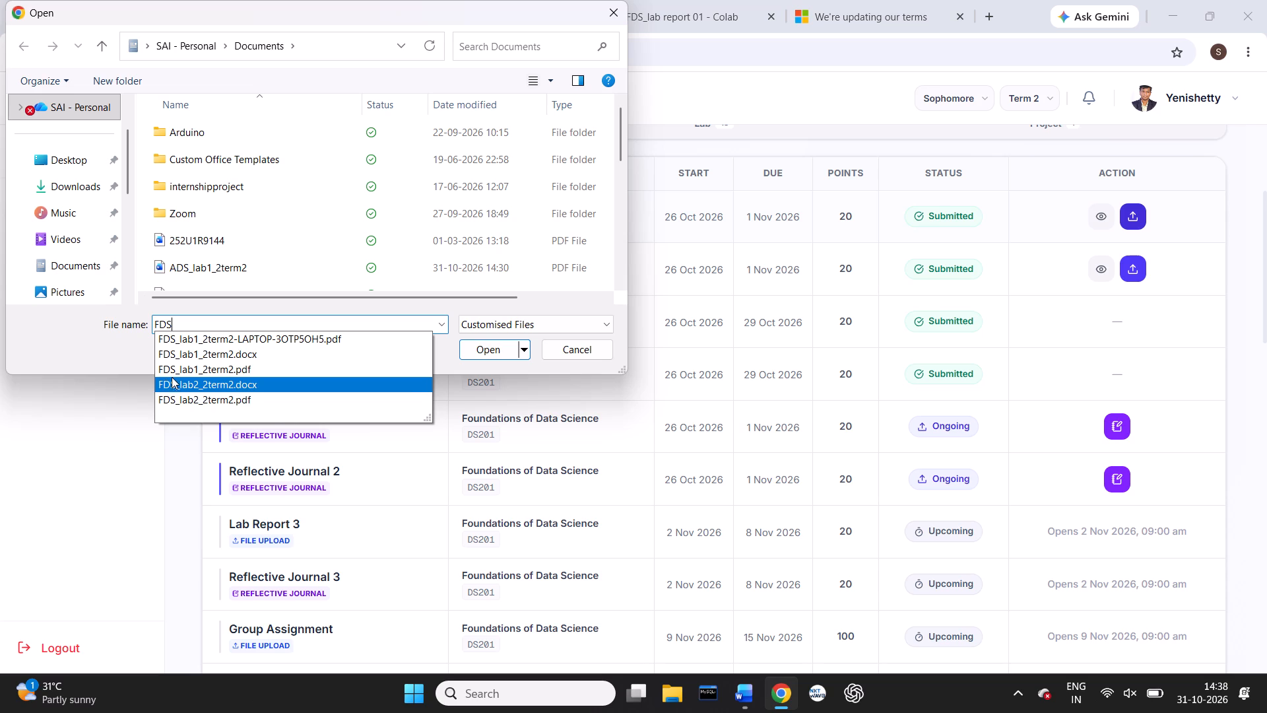
pyautogui.click(172, 372)
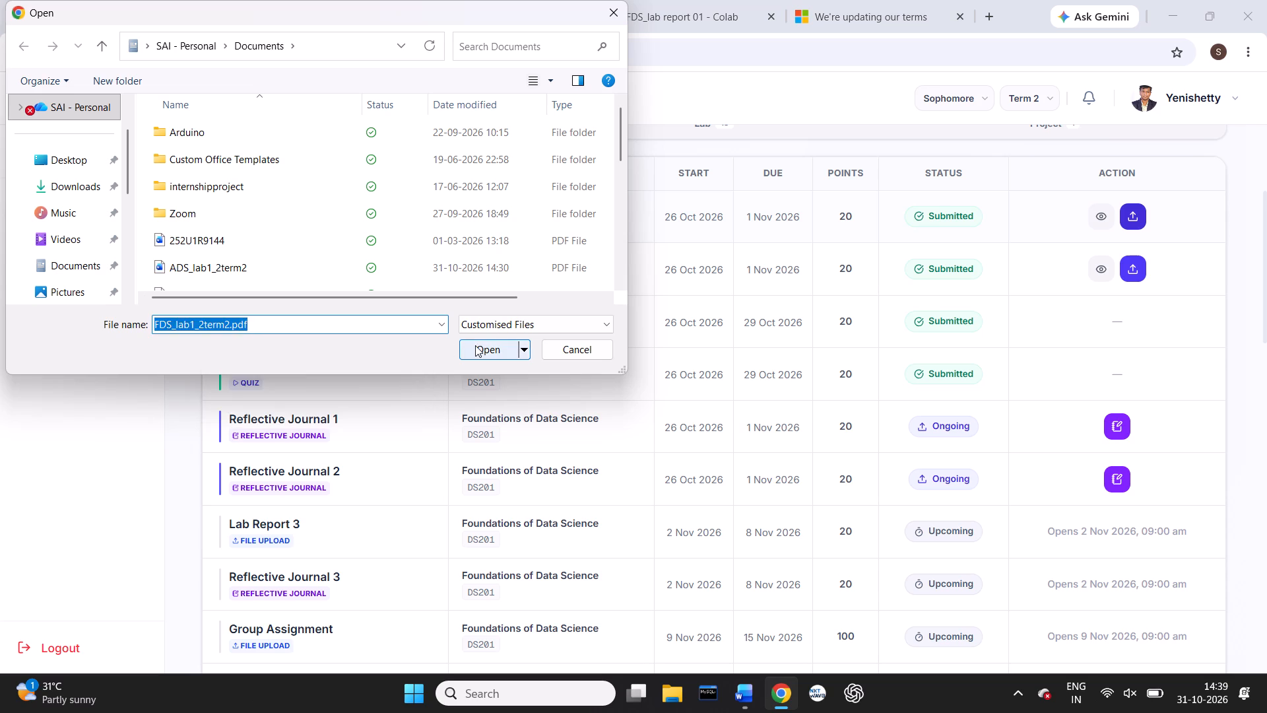
pyautogui.click(475, 345)
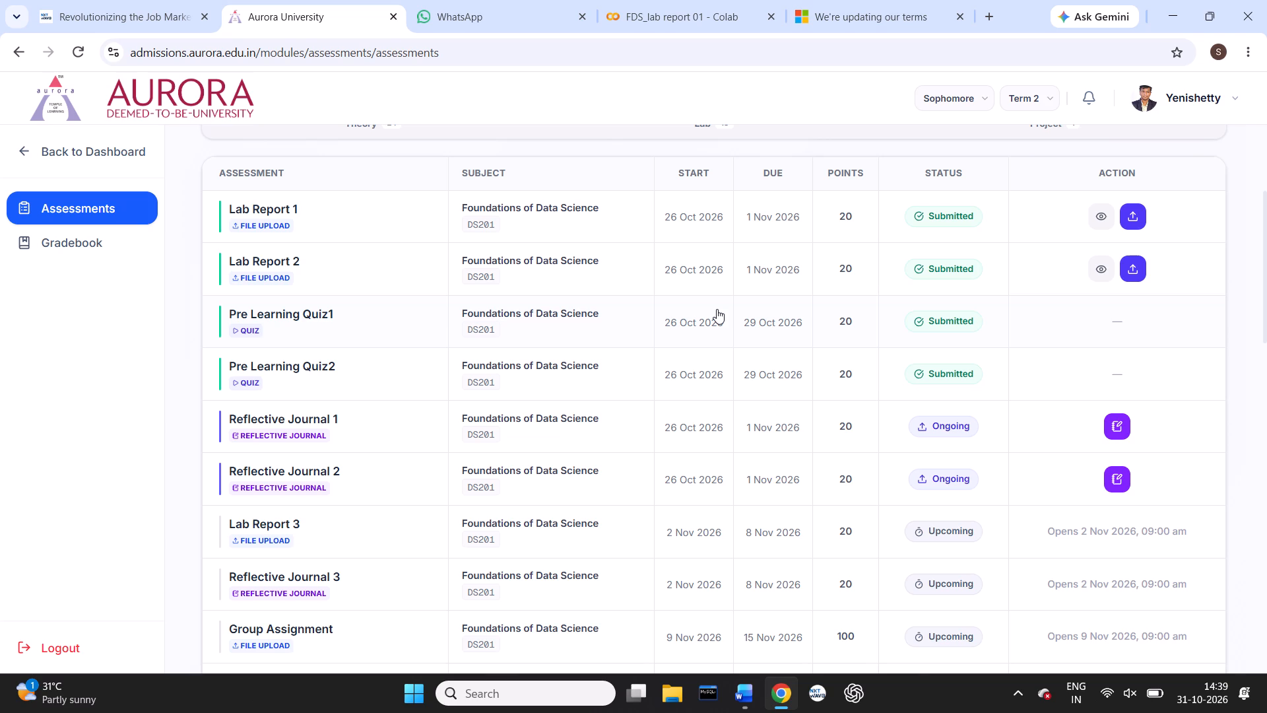
# Open the resubmitted Foundations of Data Science Lab Report 1 and examine its cover page, Colab link and Experiment 1 page layout.
pyautogui.click(1093, 214)
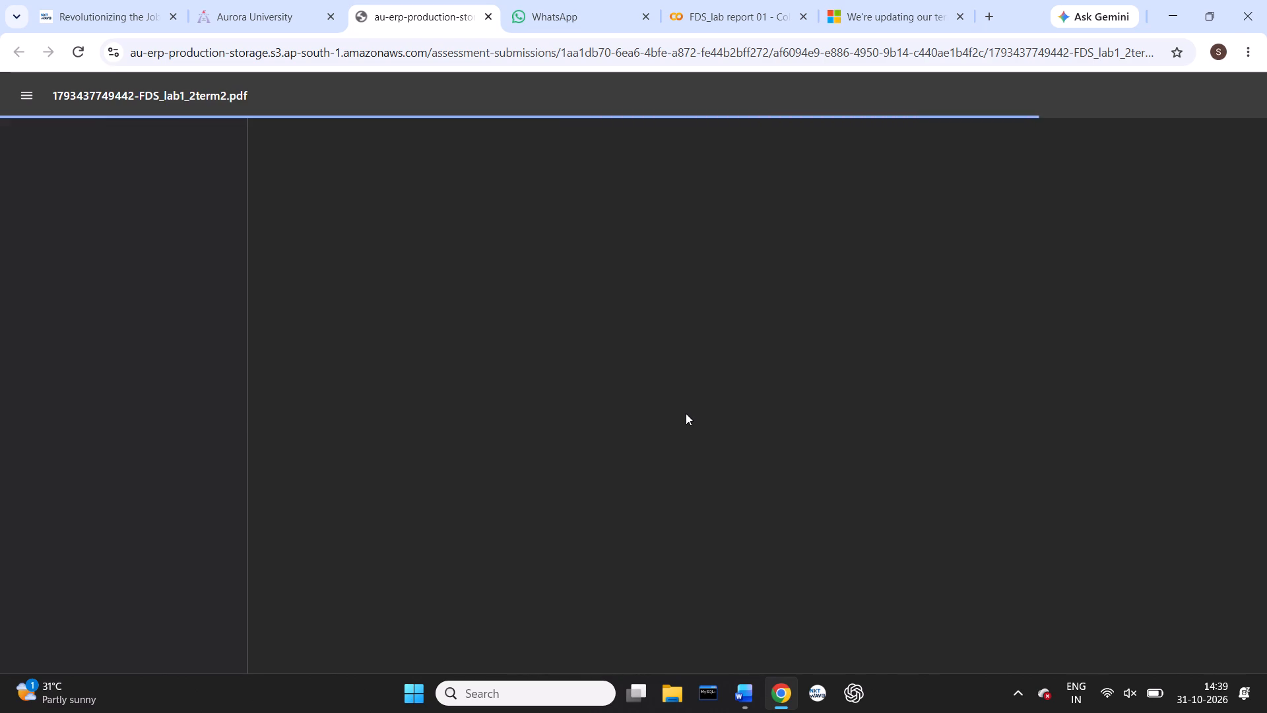
pyautogui.scroll(-1, 686, 413)
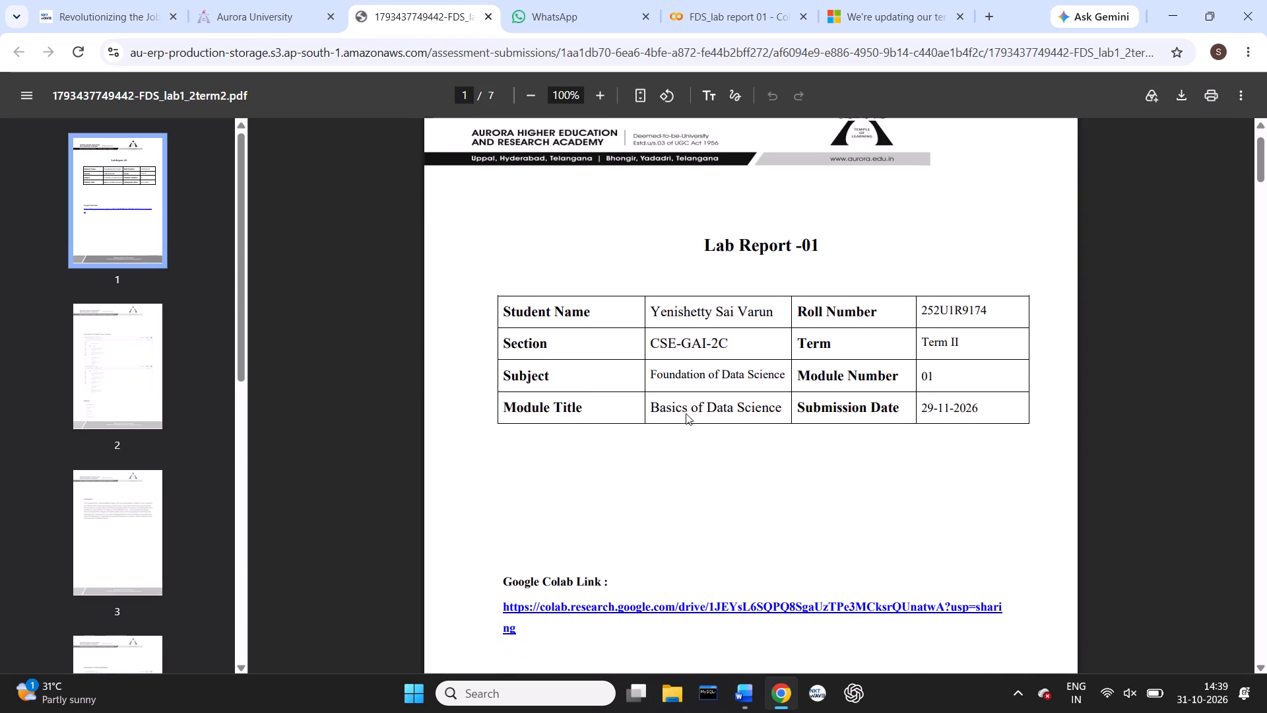
pyautogui.scroll(-2, 686, 413)
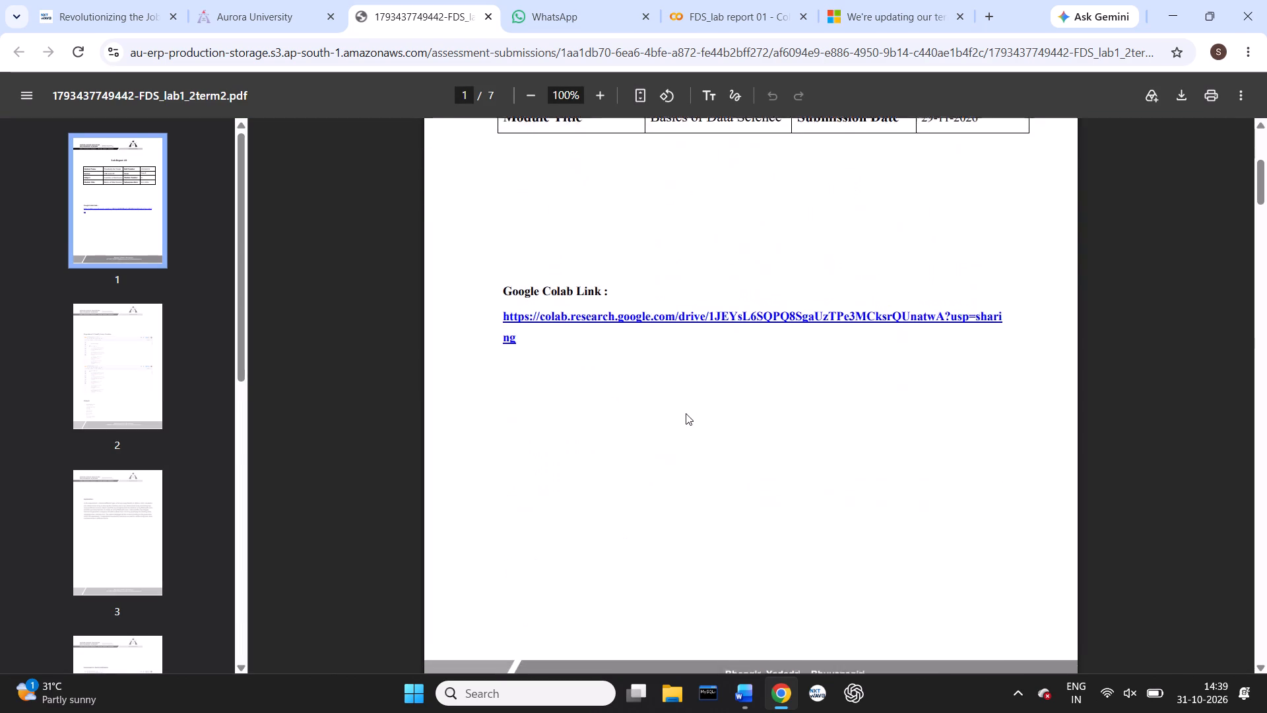
pyautogui.scroll(-4, 686, 413)
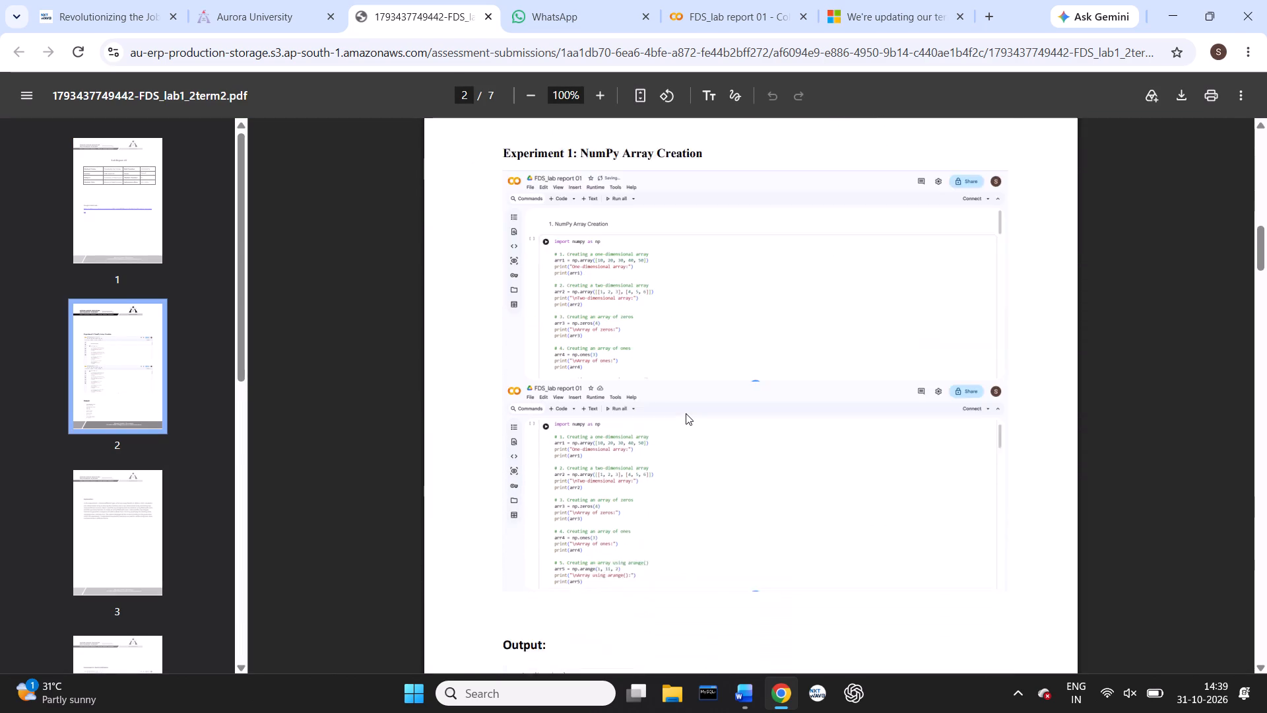
pyautogui.scroll(-1, 686, 413)
pyautogui.scroll(1, 686, 413)
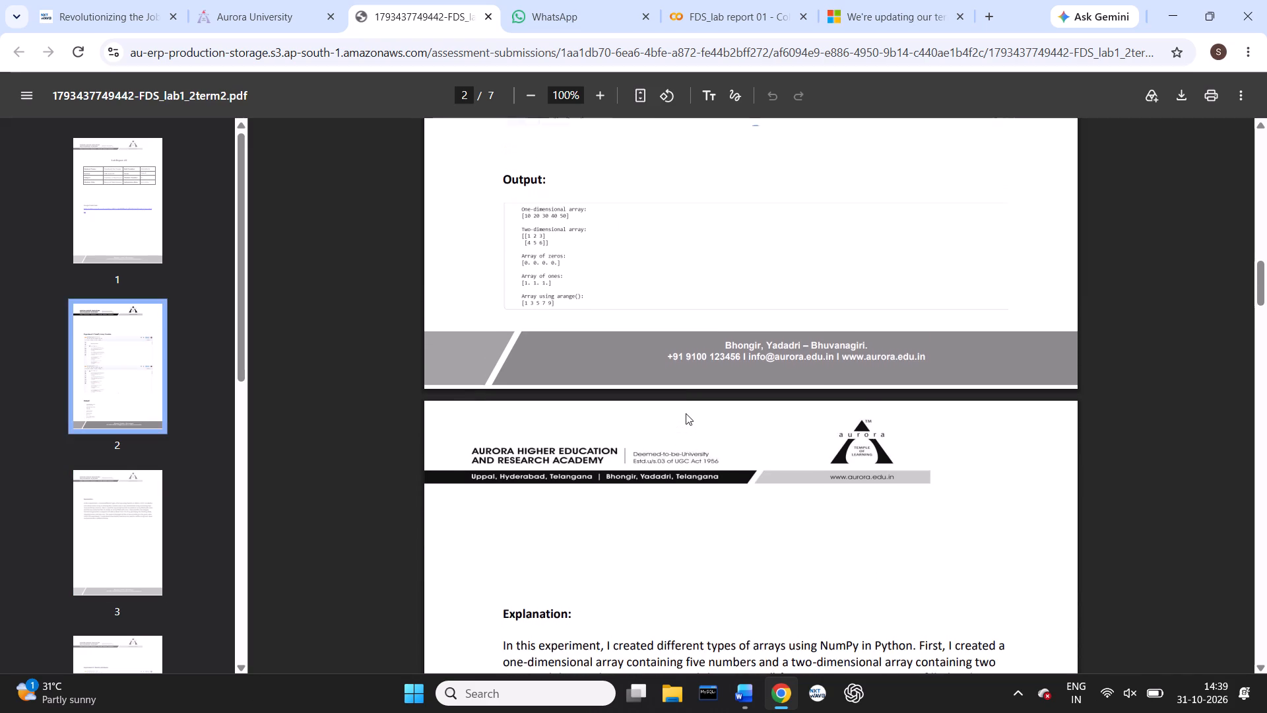
pyautogui.scroll(1, 686, 413)
pyautogui.scroll(-3, 686, 413)
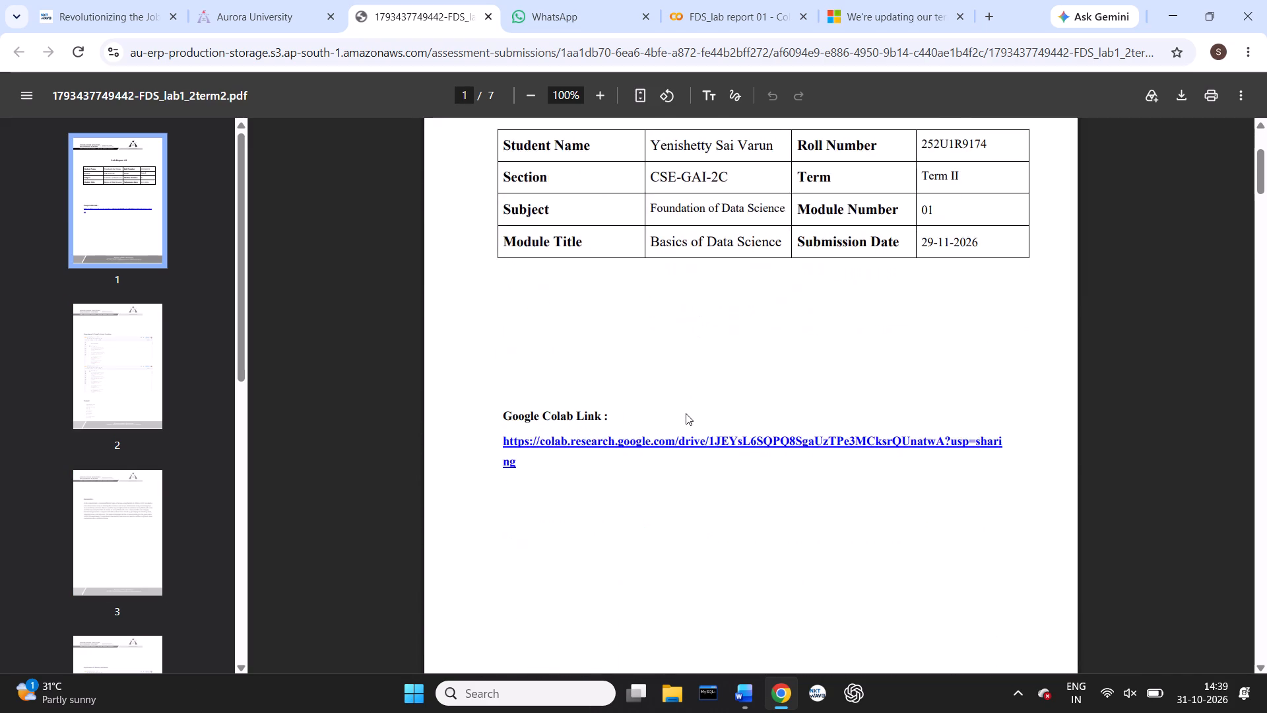
pyautogui.scroll(-3, 686, 413)
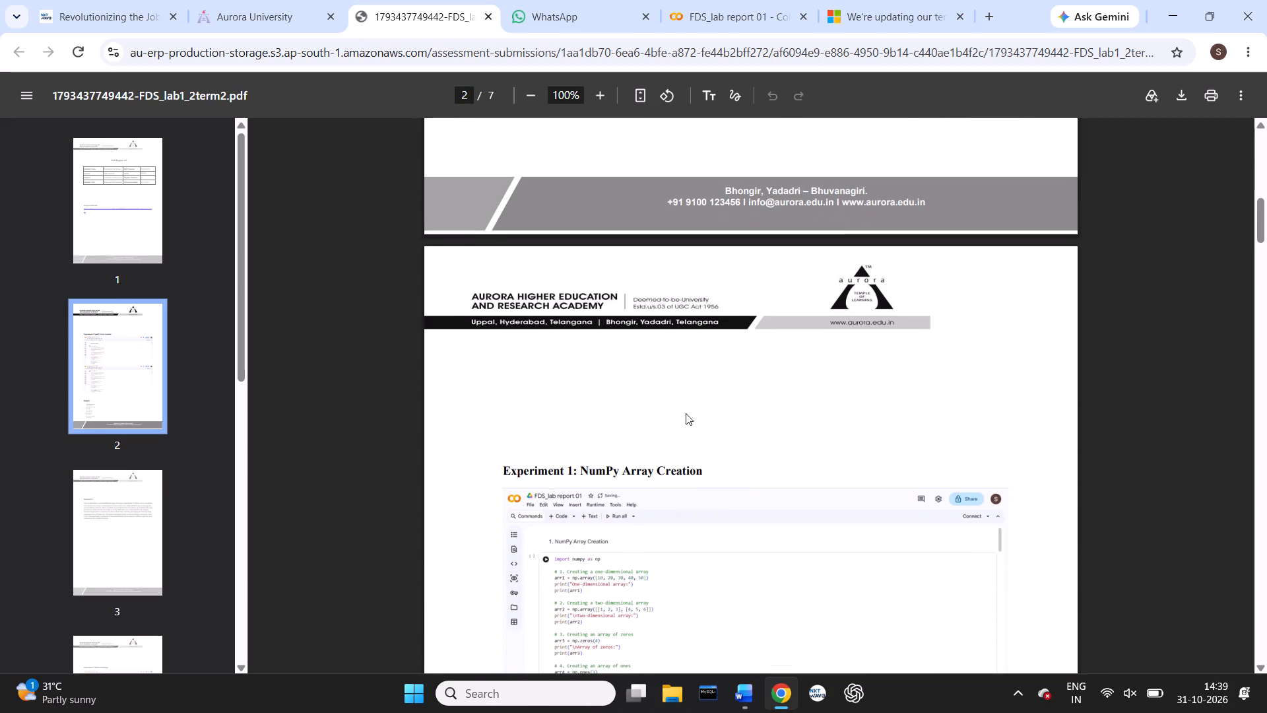
# Switch to FDS_lab1_2term2 in Word and delete the blank lines above the Experiment 1: NumPy Array Creation heading.
pyautogui.click(740, 607)
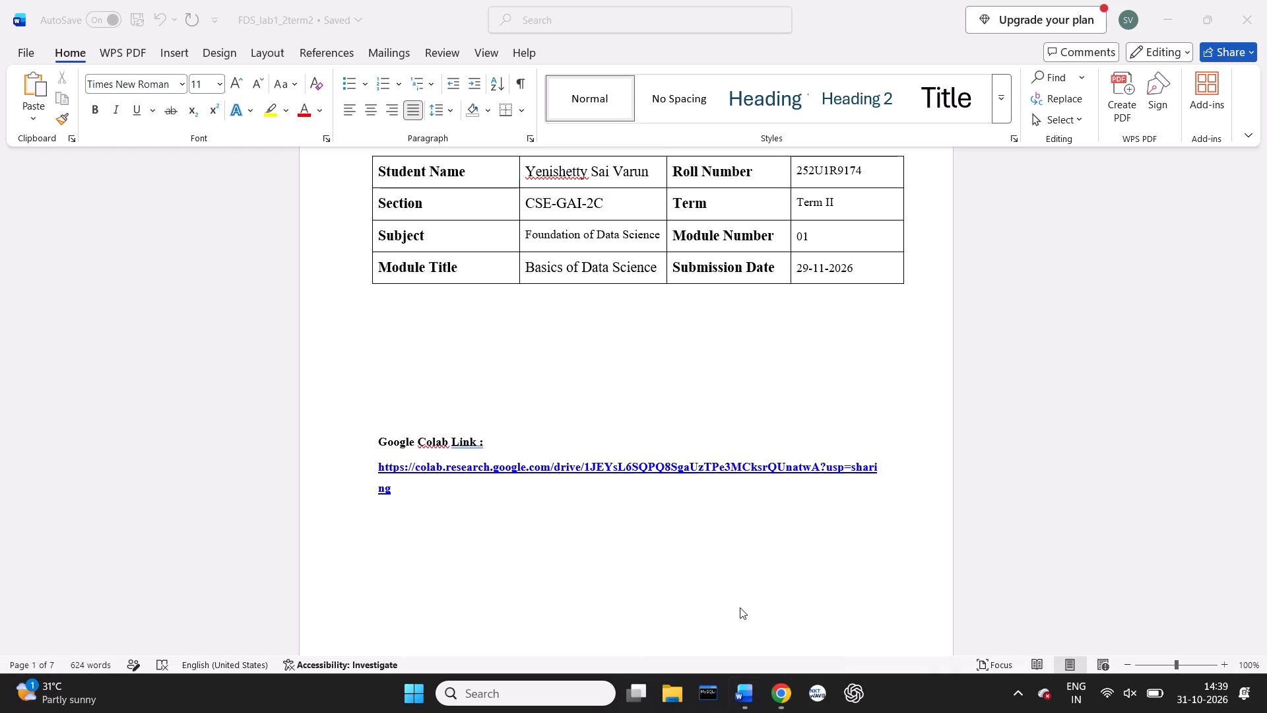
pyautogui.scroll(-3, 740, 607)
pyautogui.moveTo(579, 468); pyautogui.dragTo(558, 369)
pyautogui.press('BackSpace')
# Examine the layout of the report's remaining pages, from the Experiment 1 output through the Experiment 5 explanation.
pyautogui.scroll(-2, 558, 369)
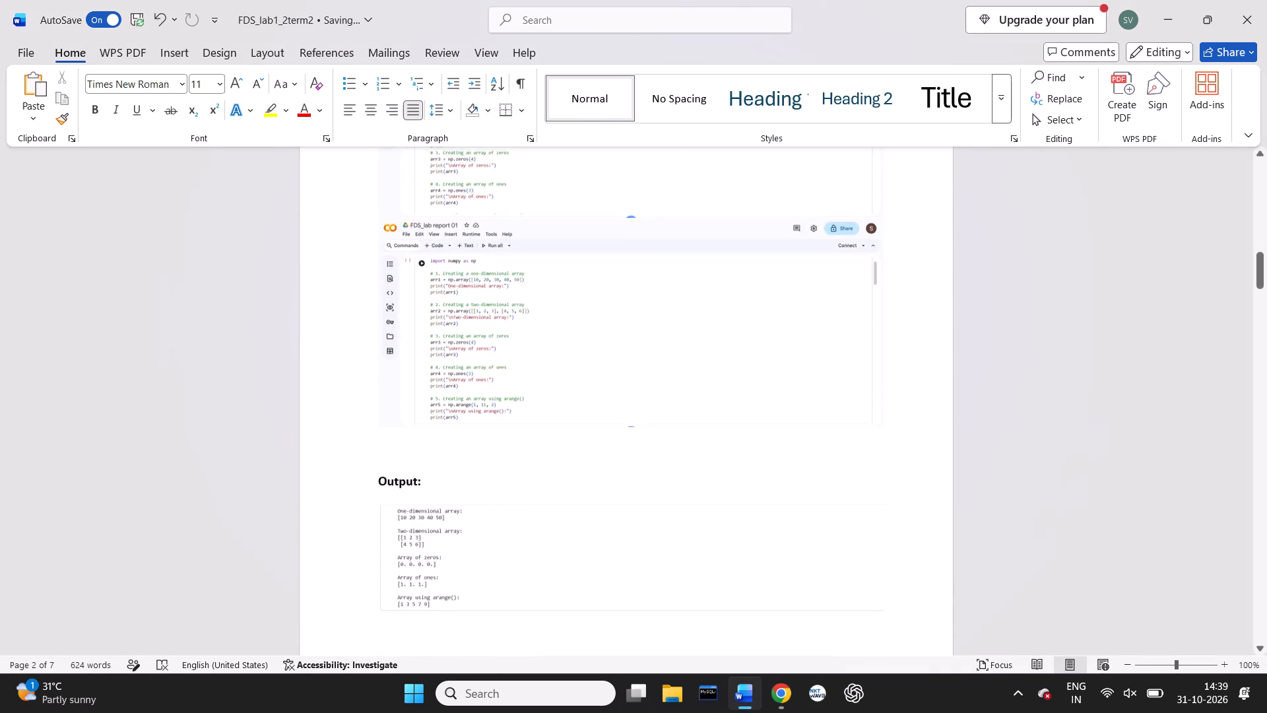
pyautogui.scroll(-3, 558, 369)
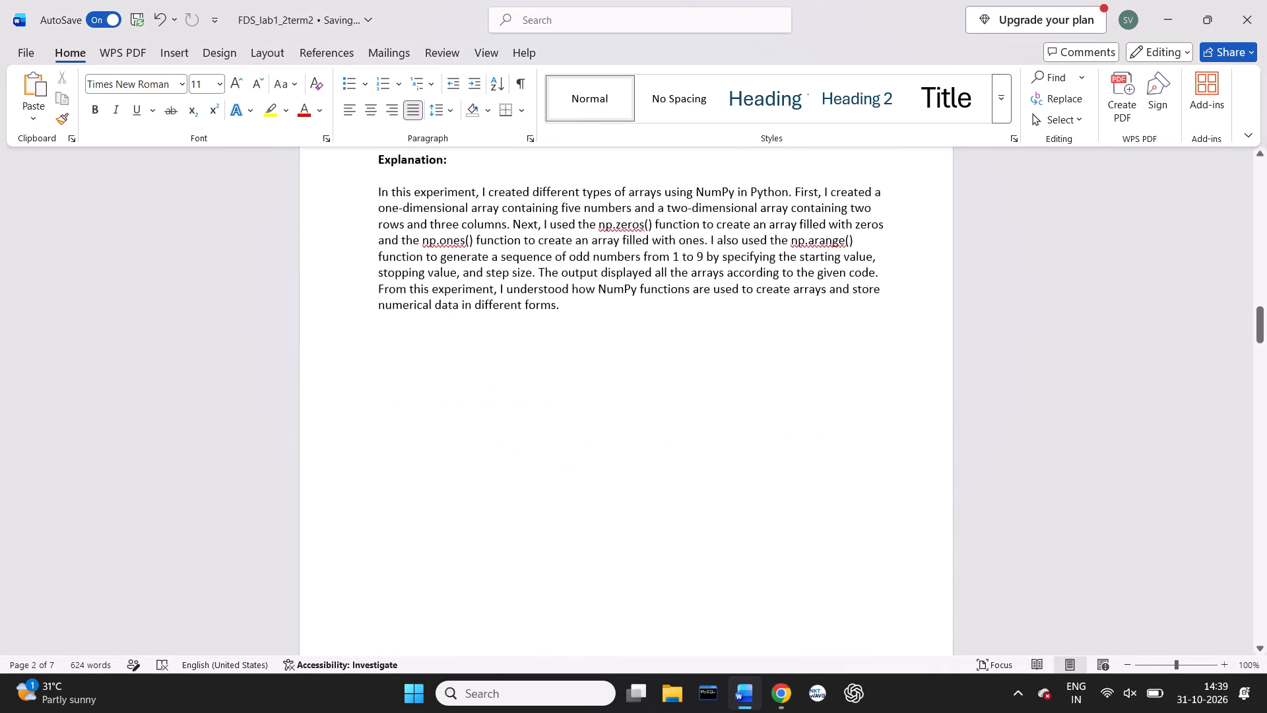
pyautogui.scroll(-2, 558, 369)
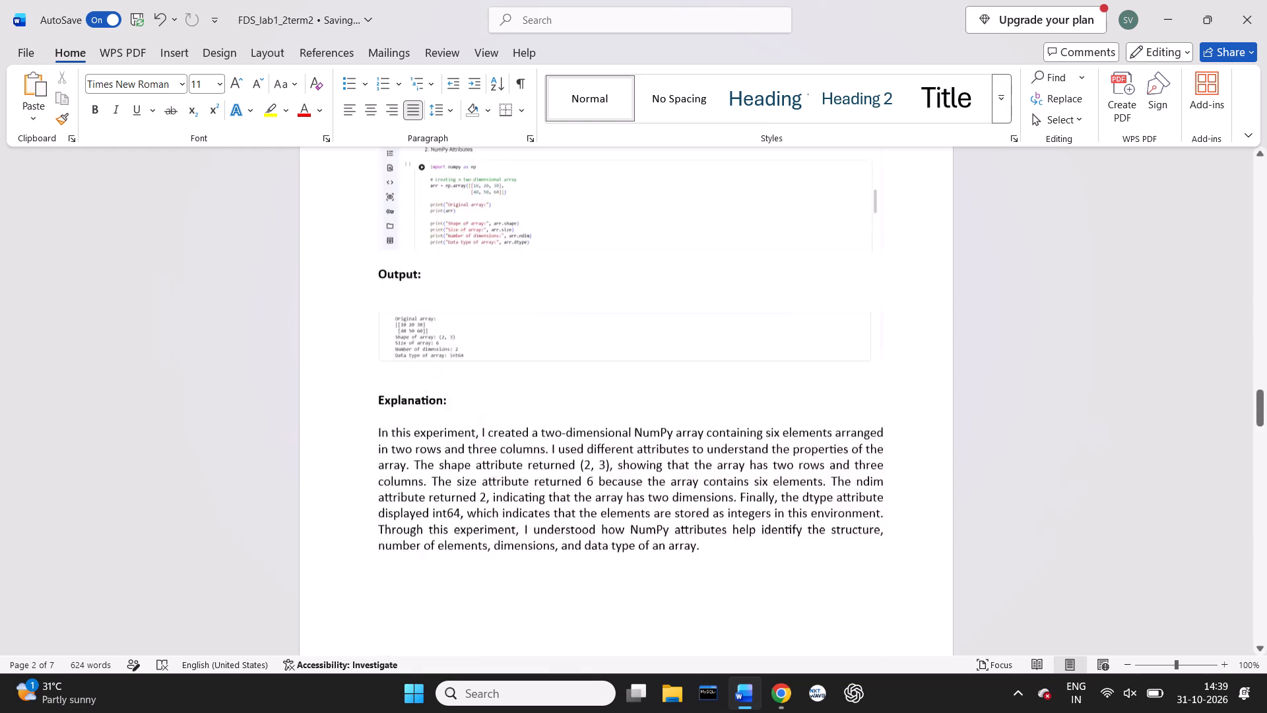
pyautogui.scroll(-3, 558, 369)
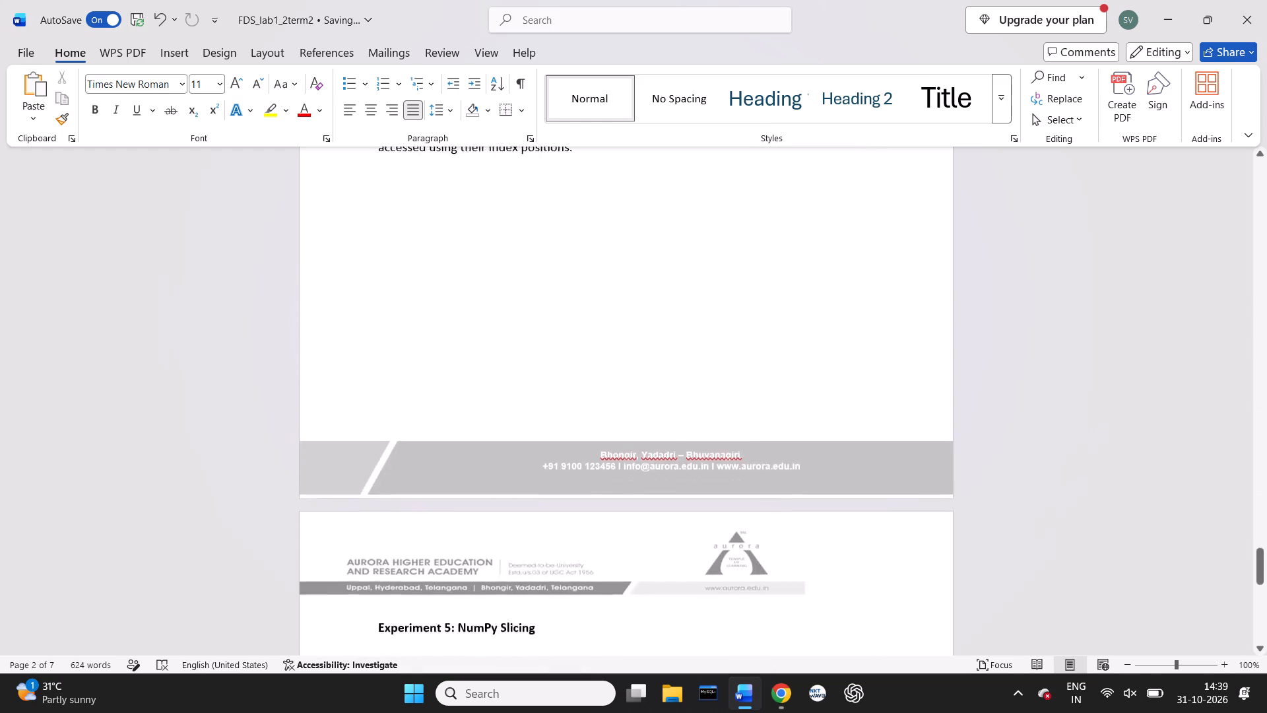
pyautogui.scroll(-3, 558, 369)
pyautogui.scroll(2, 558, 369)
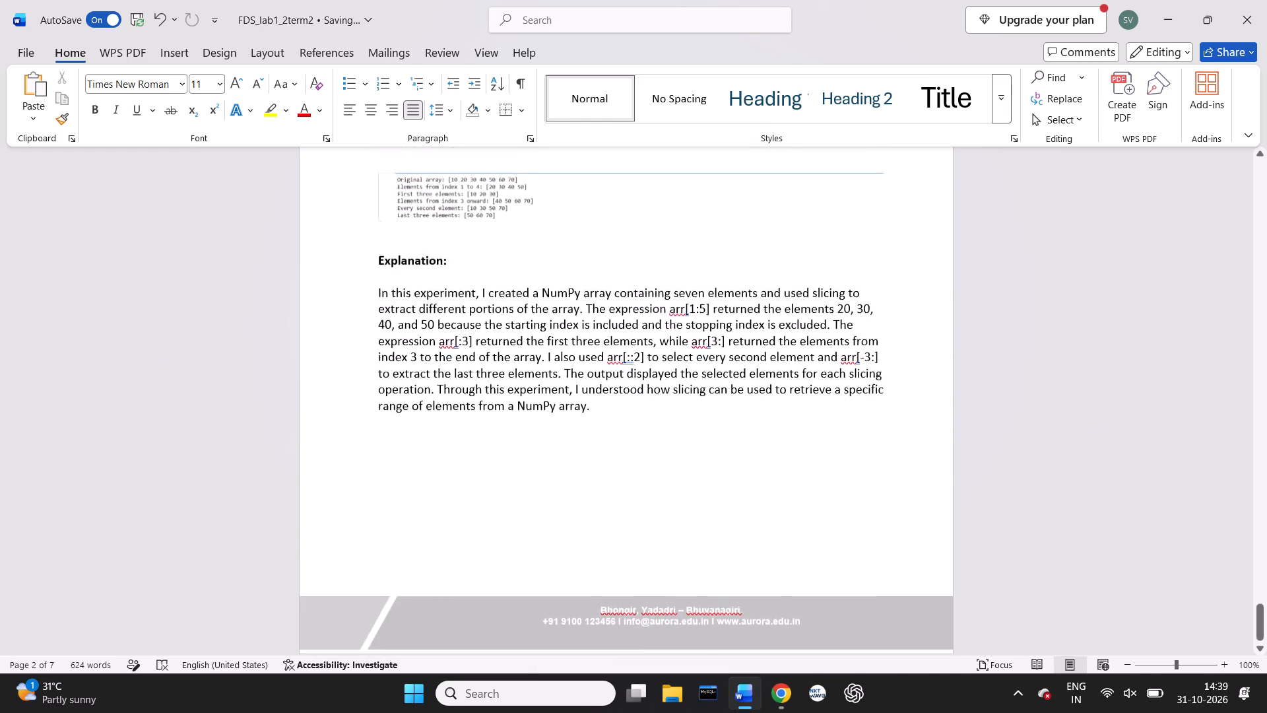
pyautogui.scroll(7, 558, 369)
# Export the edited report again as the PDF FDS_lab1_2term2 in Documents, over the existing file.
pyautogui.click(31, 53)
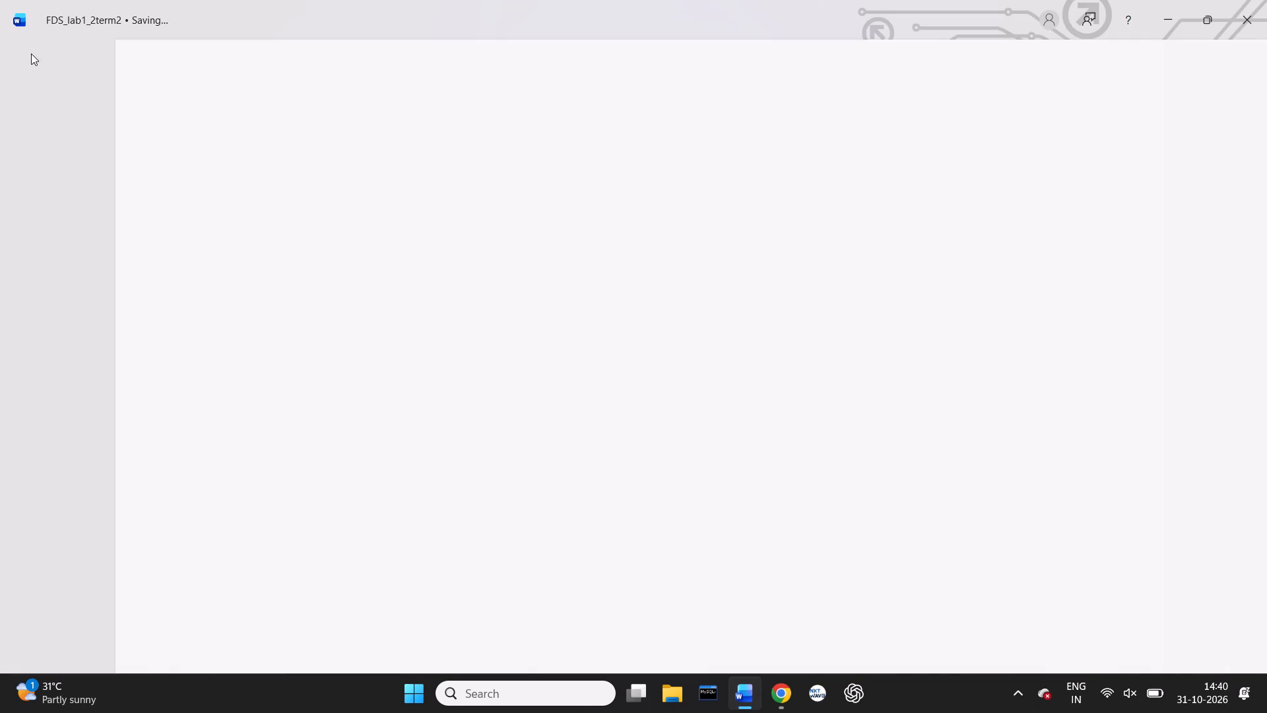
pyautogui.click(60, 386)
pyautogui.click(455, 235)
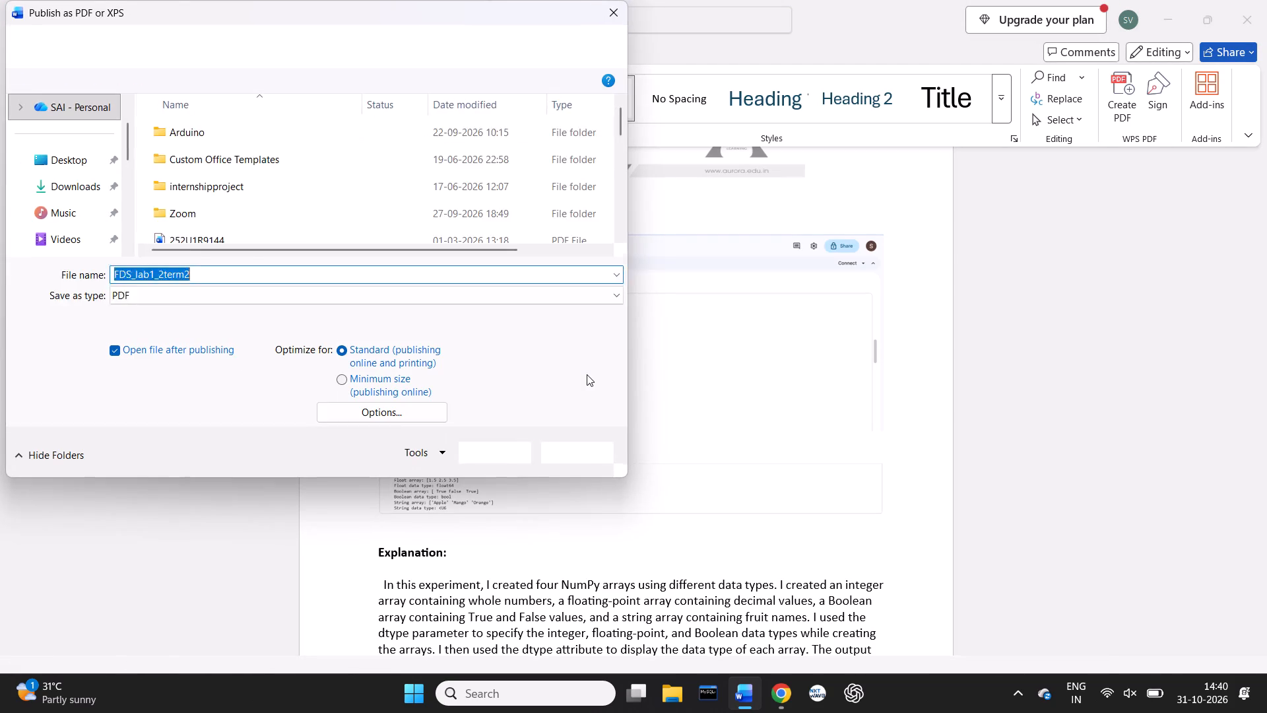
pyautogui.click(496, 454)
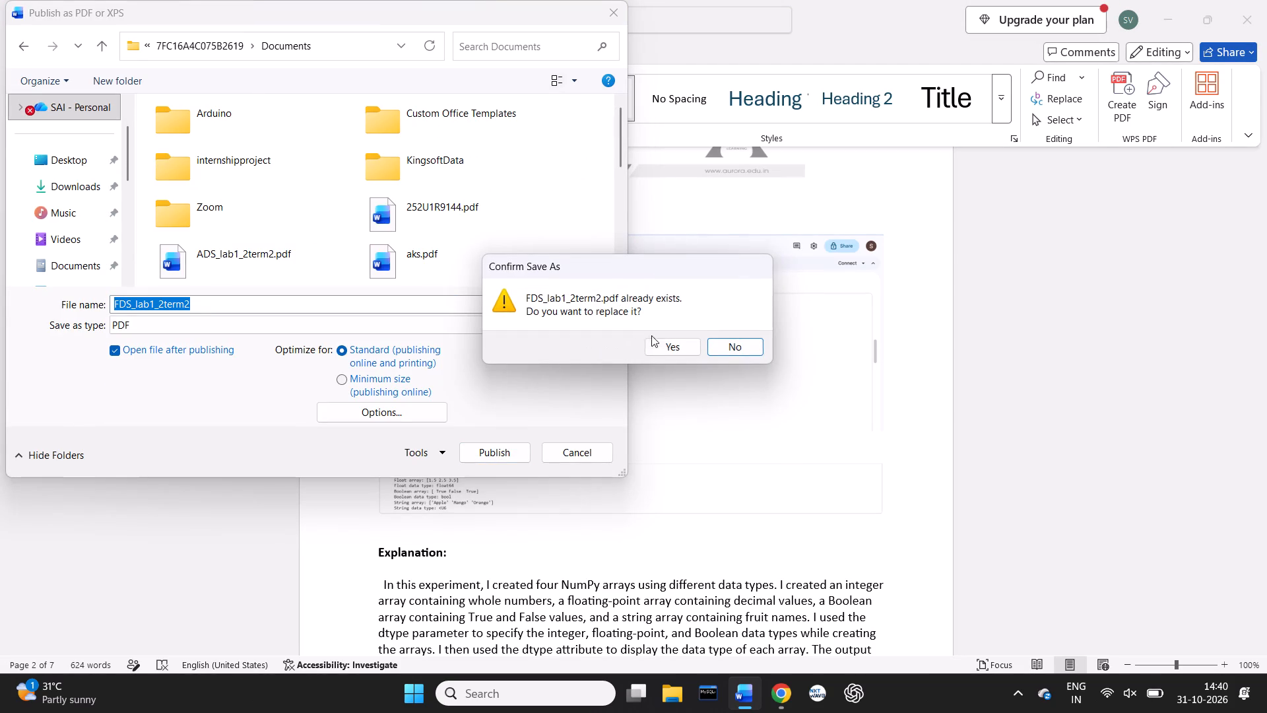
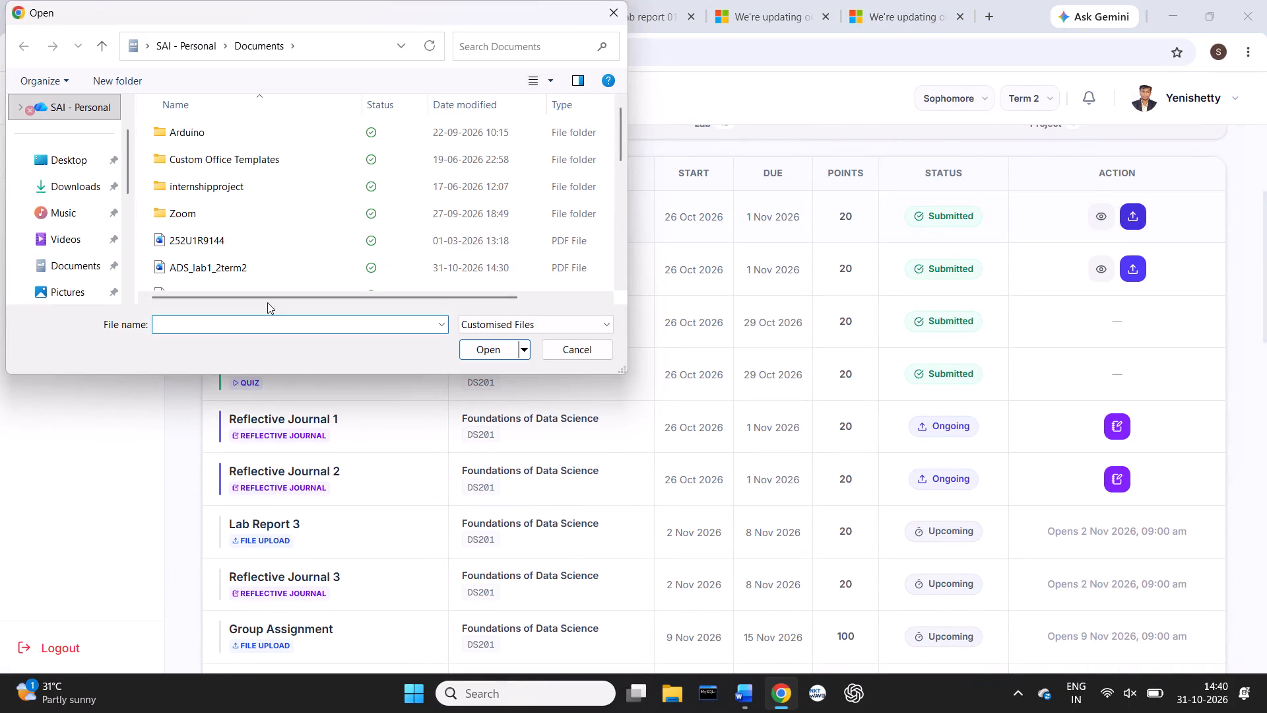
# Upload FDS_lab1_2term2.pdf from Documents as the new submission for Foundations of Data Science Lab Report 1.
pyautogui.write('FDS')
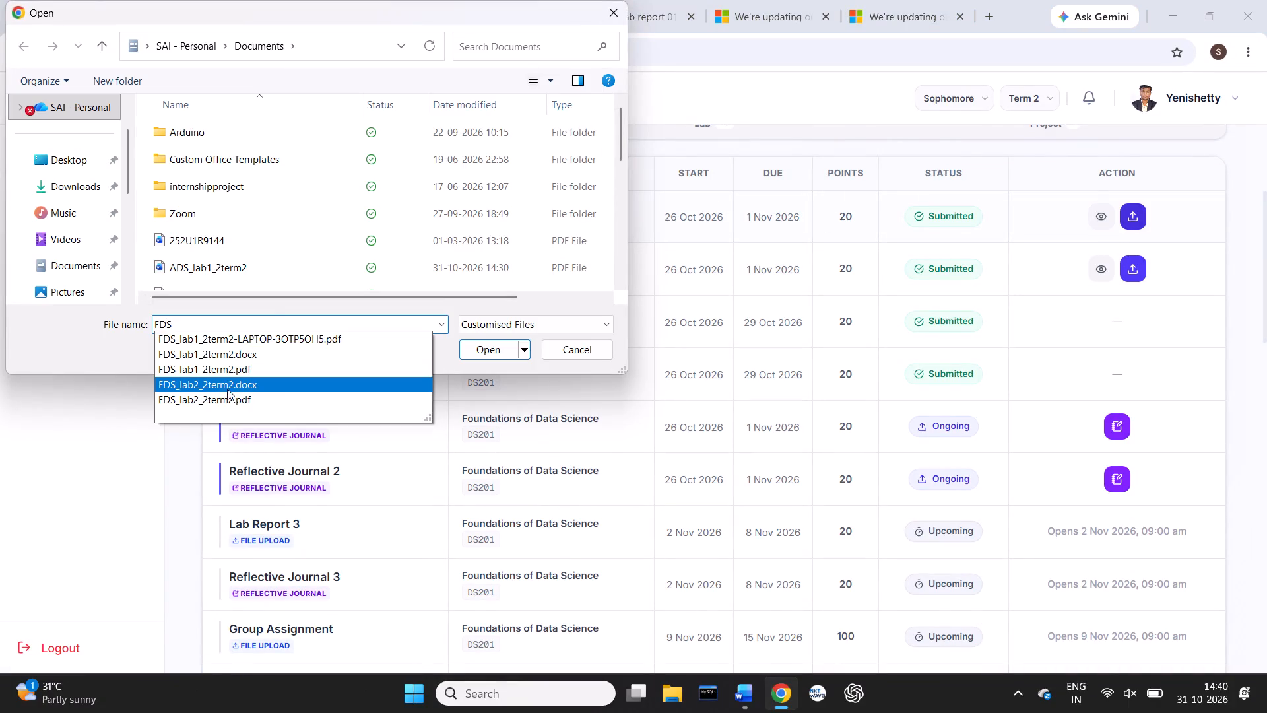
pyautogui.click(230, 374)
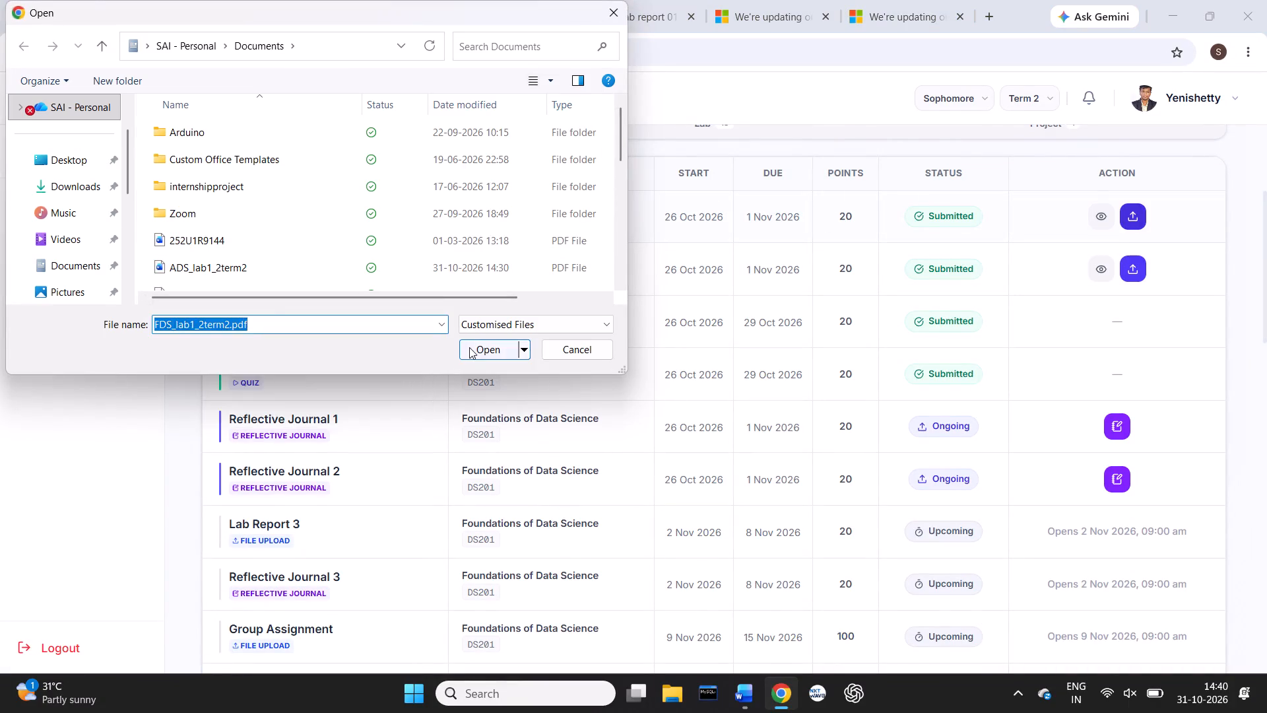
pyautogui.click(469, 347)
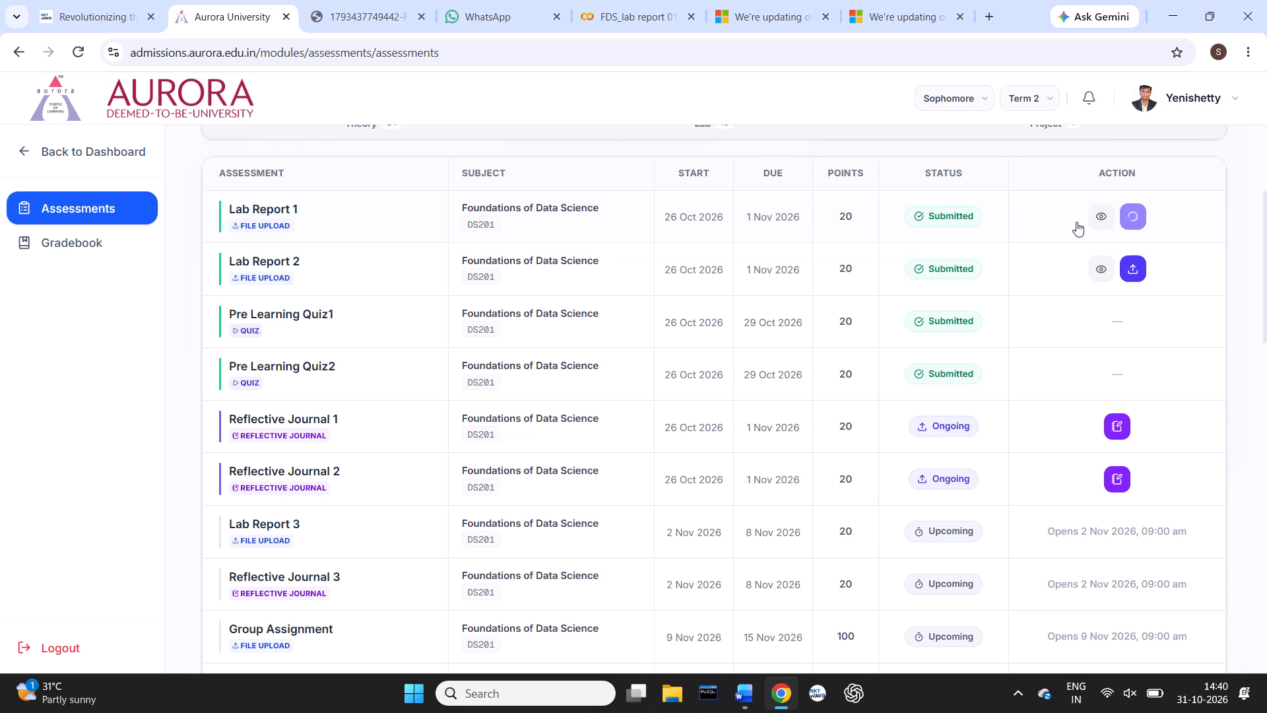
# Open the resubmitted Lab Report 1 and examine its cover page and the start of the Experiment 1 page.
pyautogui.click(1099, 219)
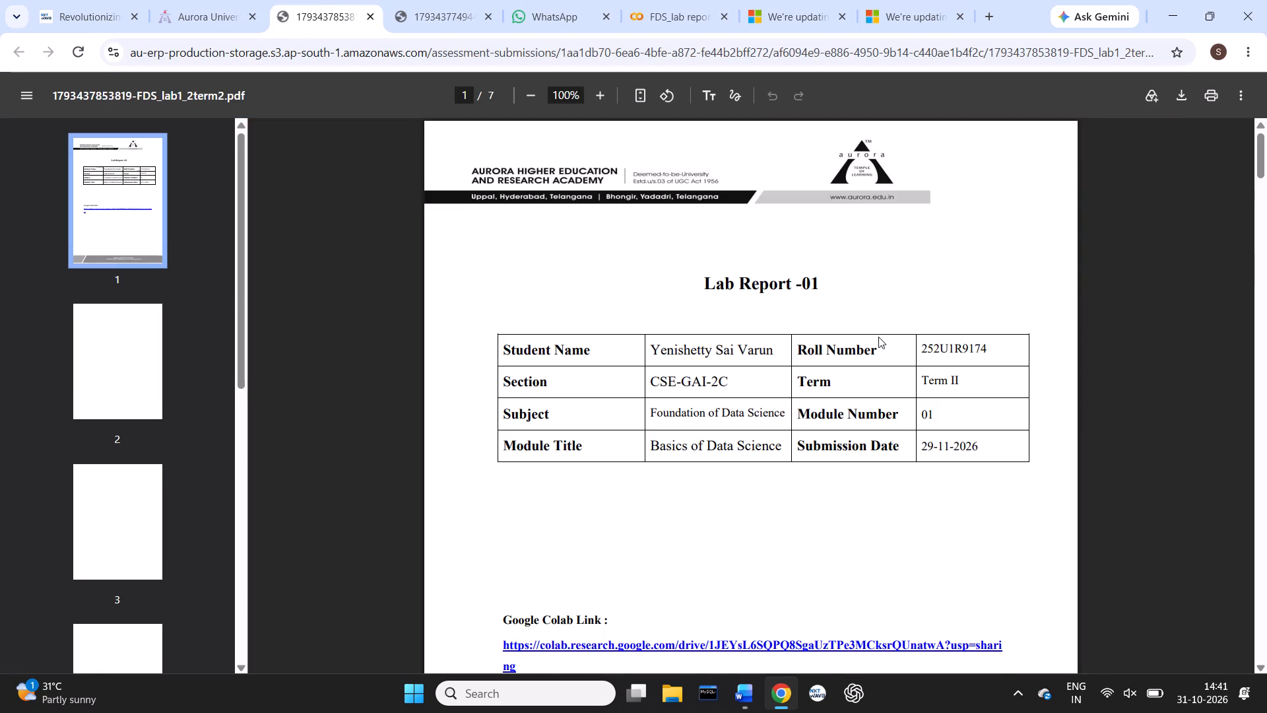
pyautogui.scroll(-5, 878, 337)
pyautogui.scroll(2, 878, 337)
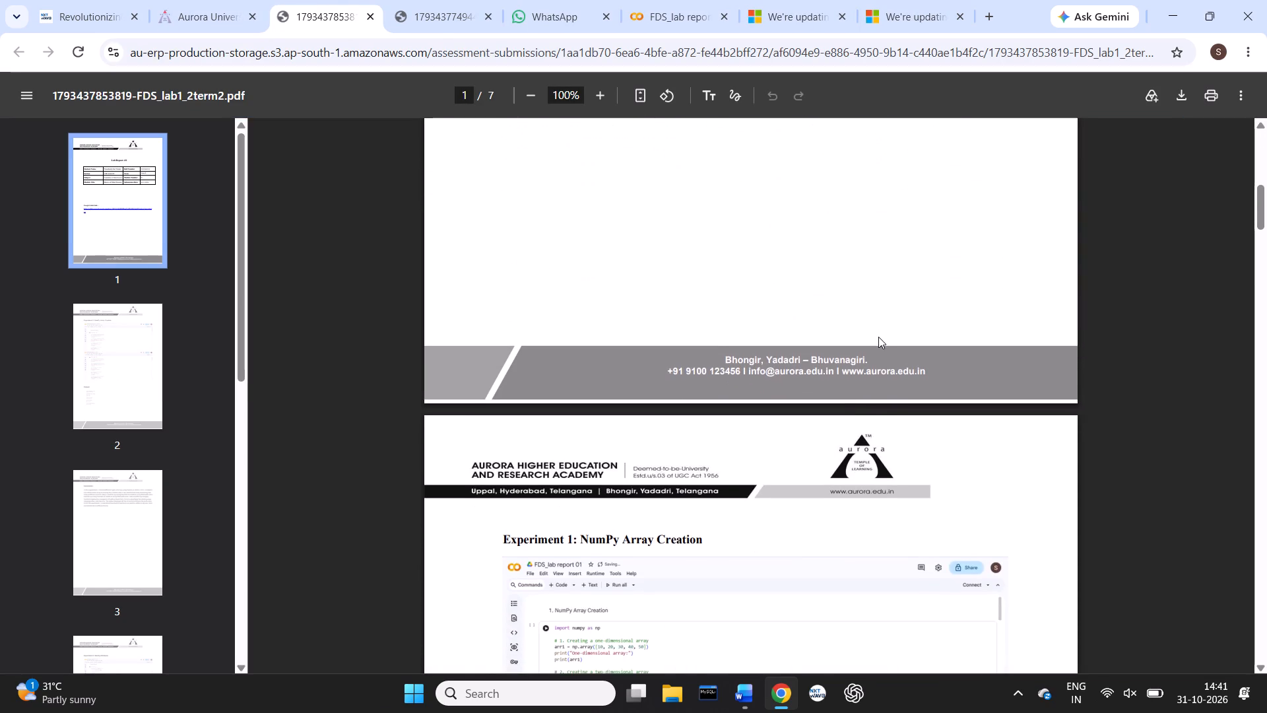
pyautogui.scroll(2, 878, 337)
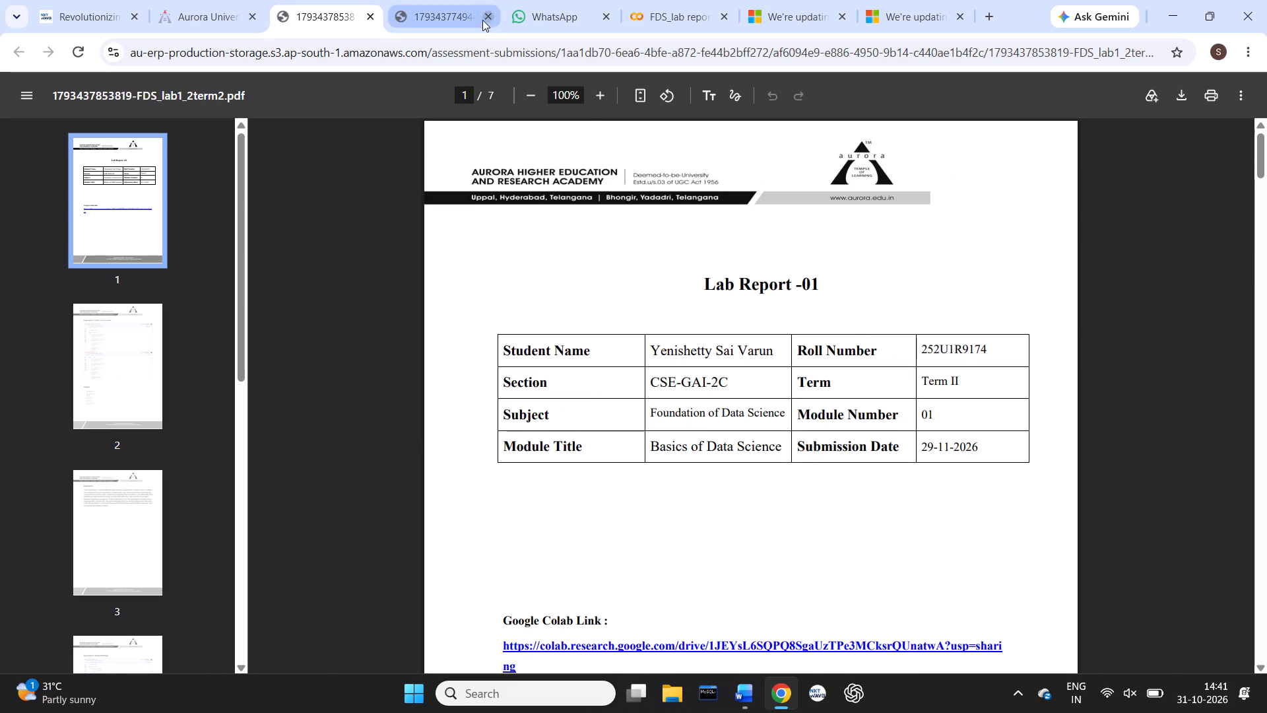
# Close the browser tabs holding the earlier submission PDF and the two "We're updating" Microsoft pages.
pyautogui.click(487, 16)
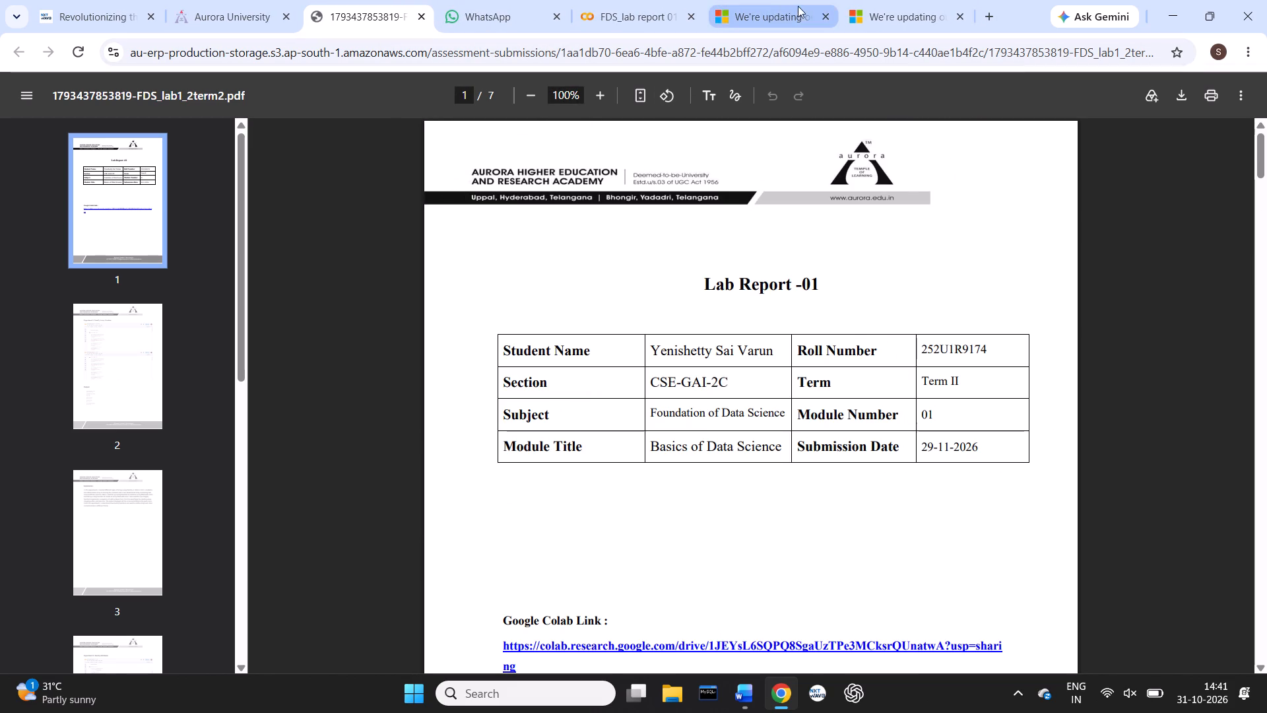
pyautogui.click(826, 15)
pyautogui.click(826, 19)
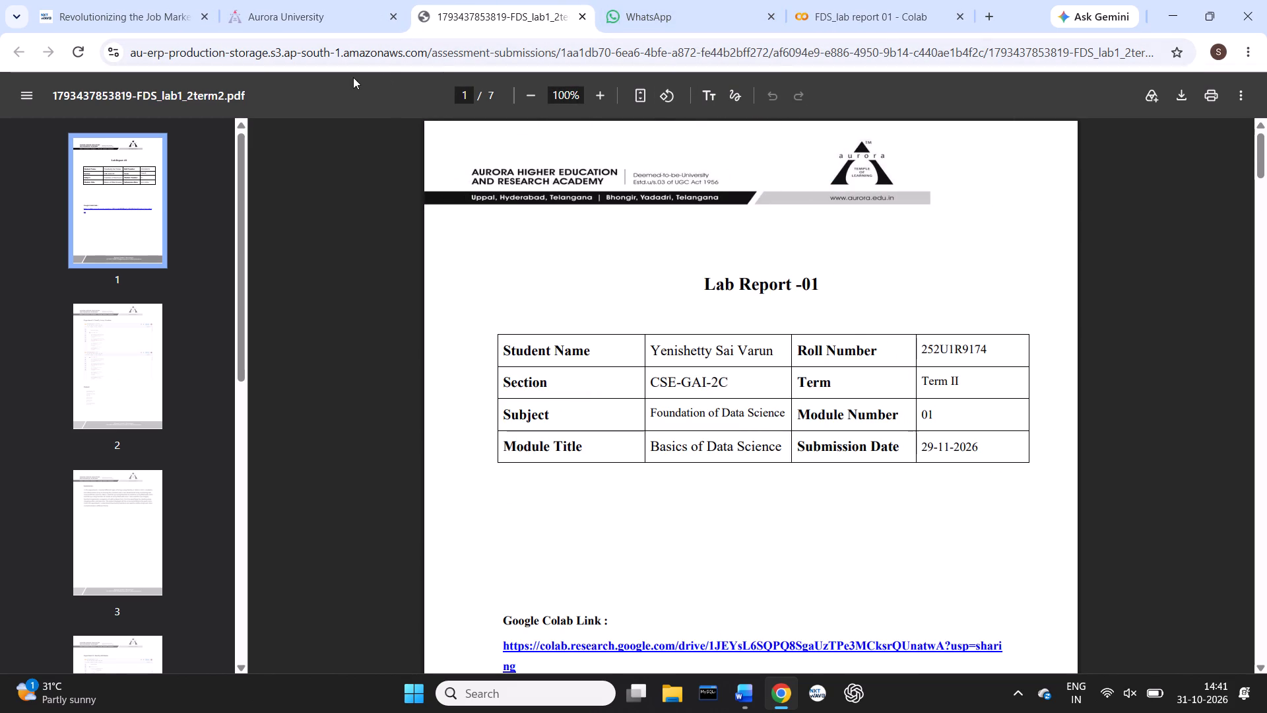
# Examine the submitted report's details table and Google Colab link again, and close the PDF.
pyautogui.scroll(-1, 580, 255)
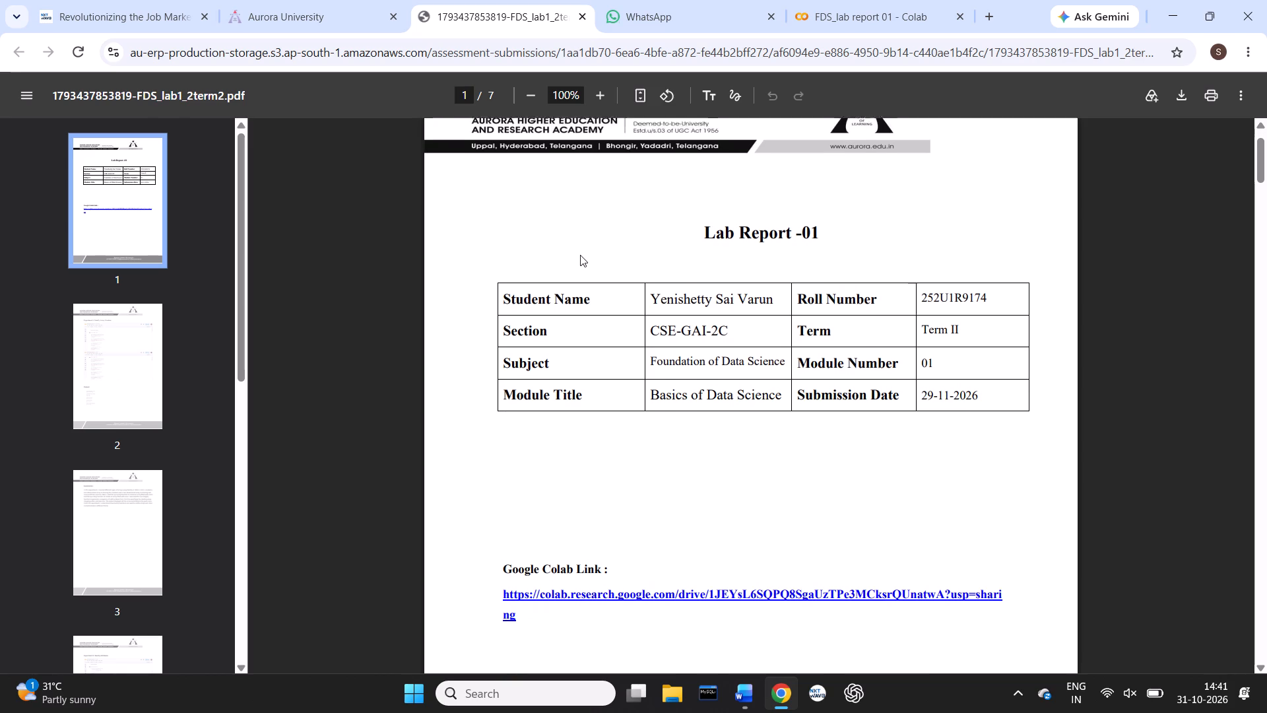
pyautogui.scroll(-1, 580, 255)
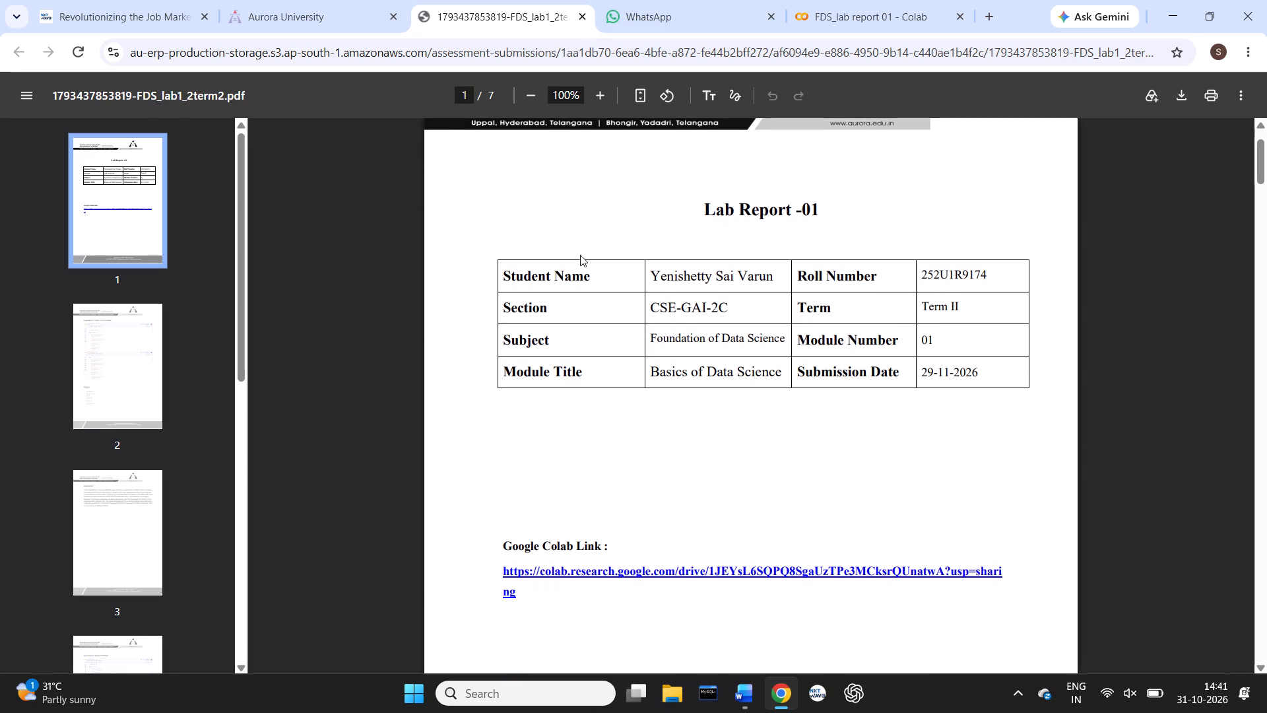
pyautogui.scroll(-1, 580, 255)
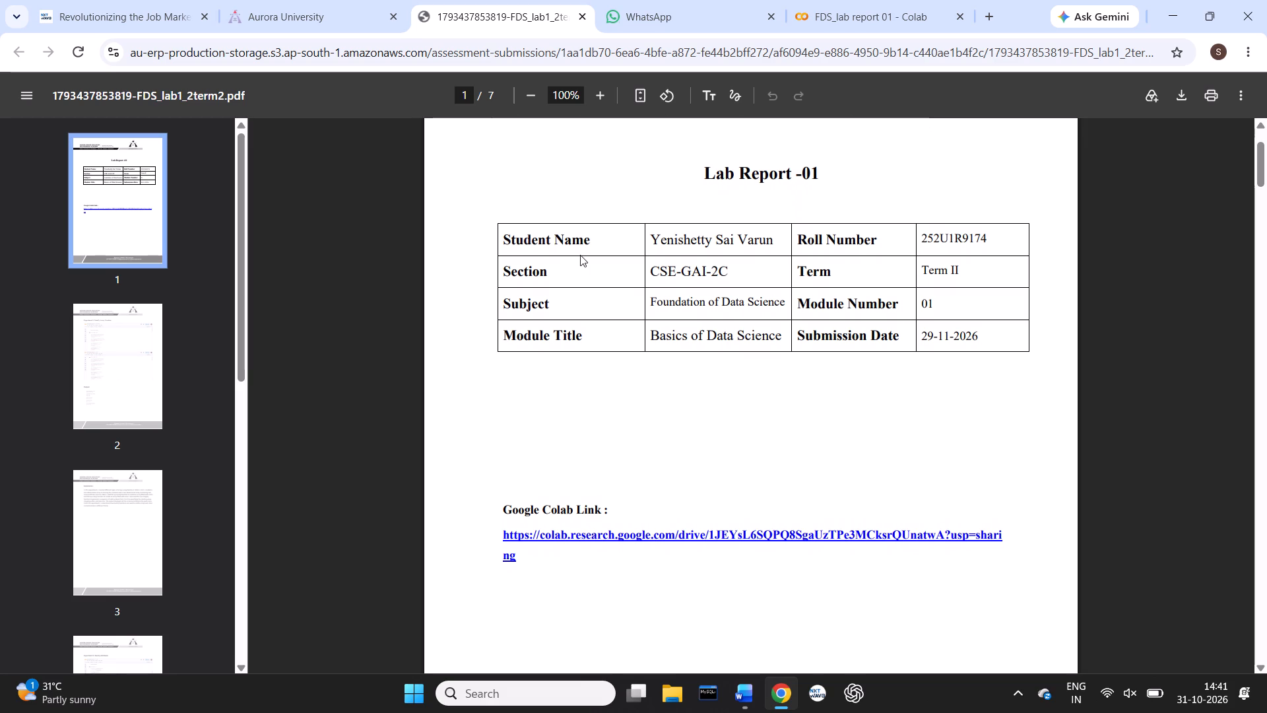
pyautogui.click(580, 19)
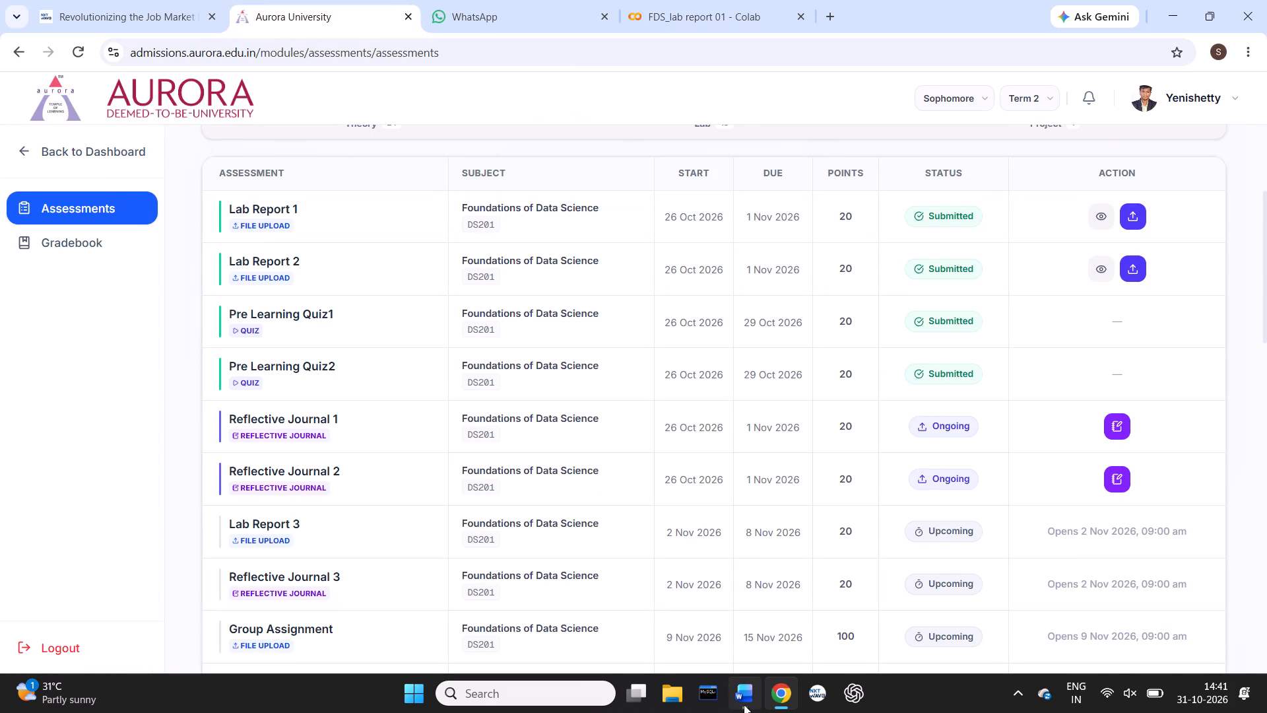
# Switch to Word, search the recent files for FDS and open the FDS_lab2_2term2 document.
pyautogui.click(741, 639)
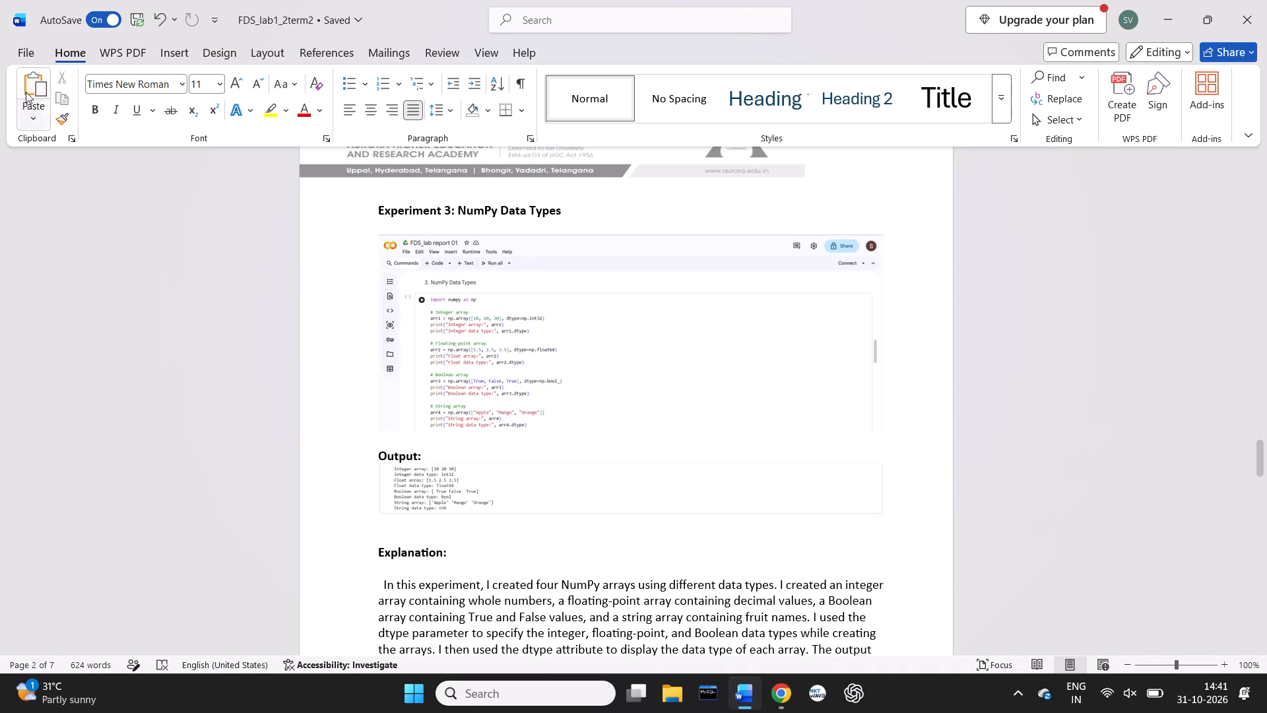
pyautogui.click(20, 60)
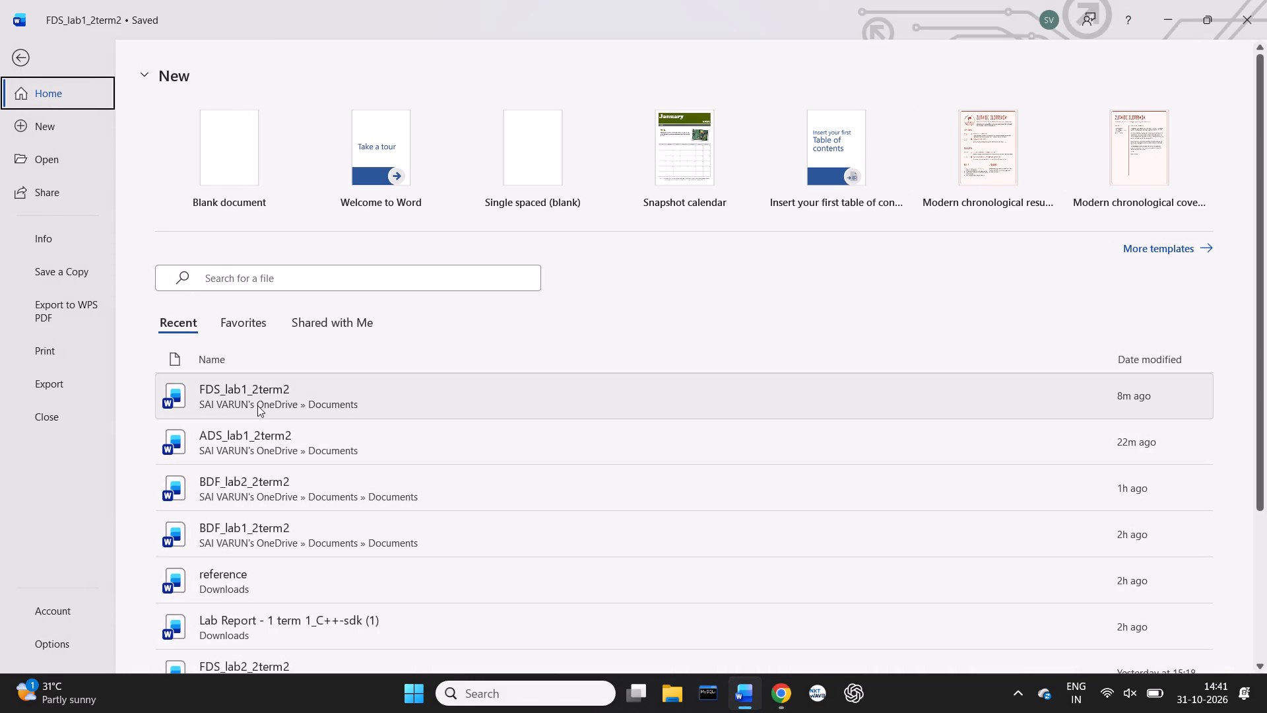
pyautogui.click(224, 283)
pyautogui.write('FDS')
pyautogui.click(238, 356)
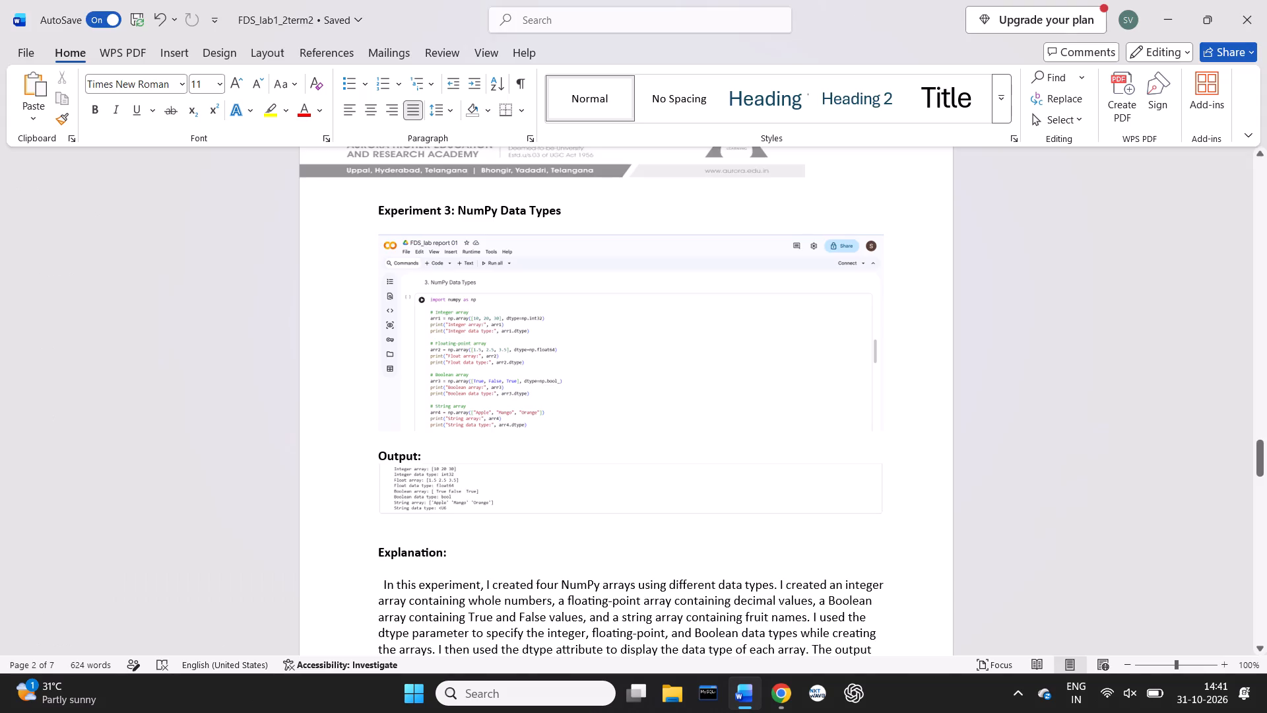
# Add the line "Google colab link :" below the details table on the Lab Report – 02 cover page, followed by an empty line.
pyautogui.scroll(-2, 472, 433)
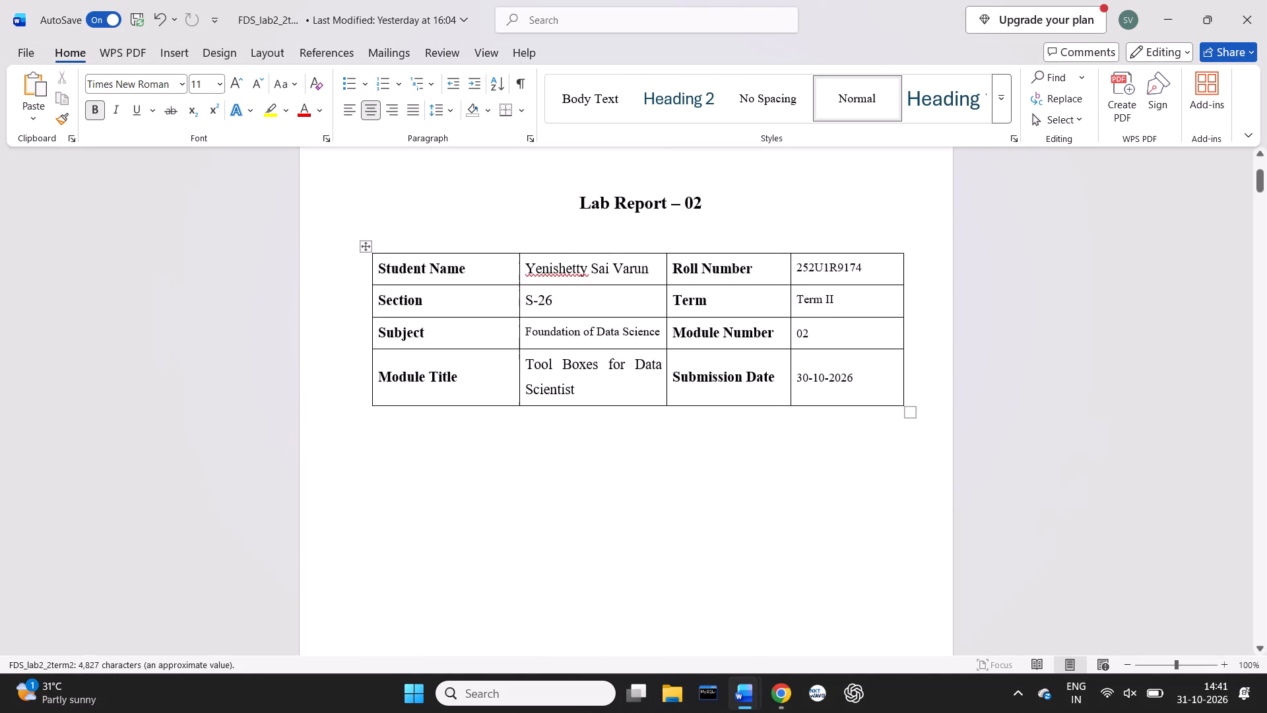
pyautogui.click(455, 444)
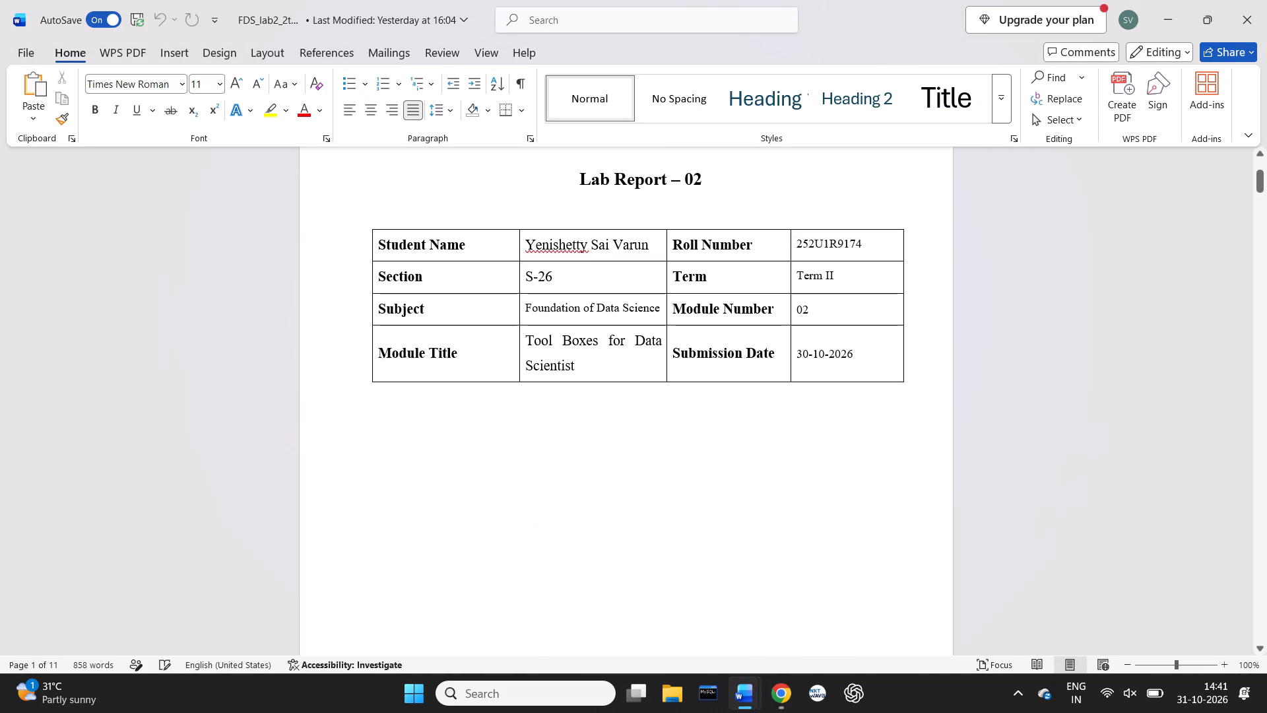
pyautogui.press('Return')
pyautogui.write('gO')
pyautogui.press('BackSpace')
pyautogui.press('BackSpace')
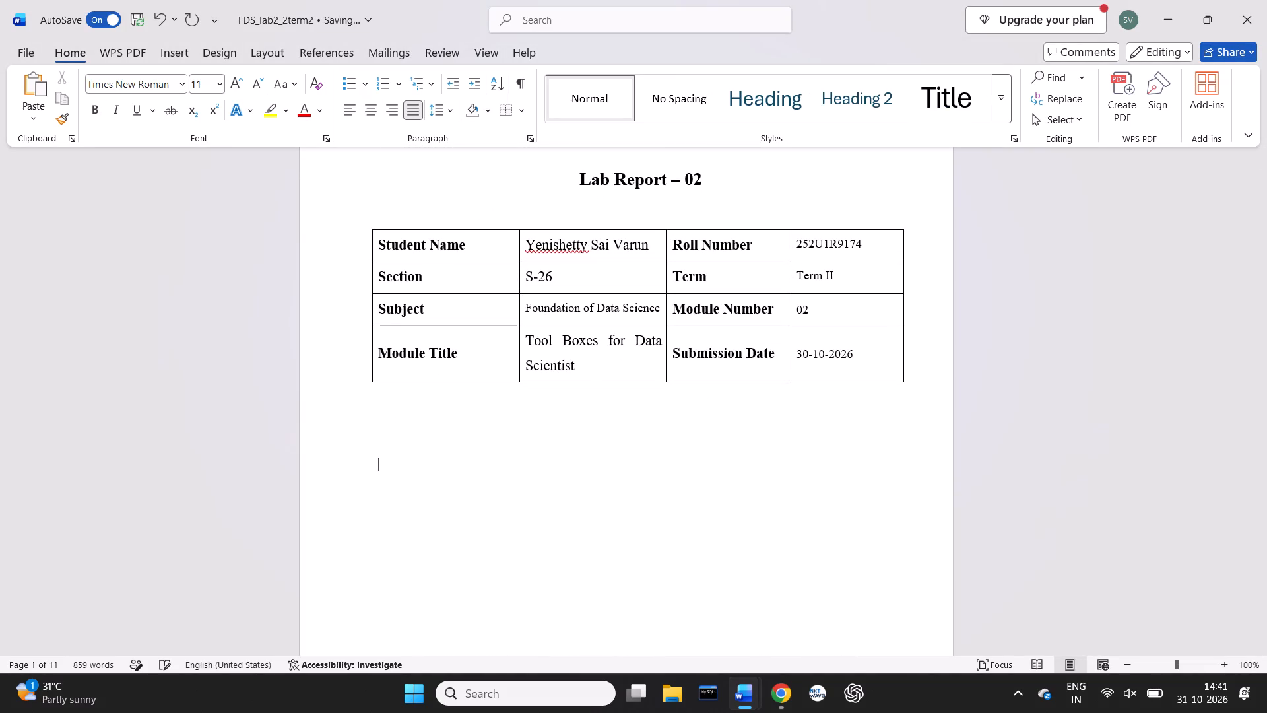
pyautogui.press('g')
pyautogui.write('oogle colab')
pyautogui.press('space')
pyautogui.write('lik')
pyautogui.press('BackSpace')
pyautogui.write('nk :')
pyautogui.press('Return')
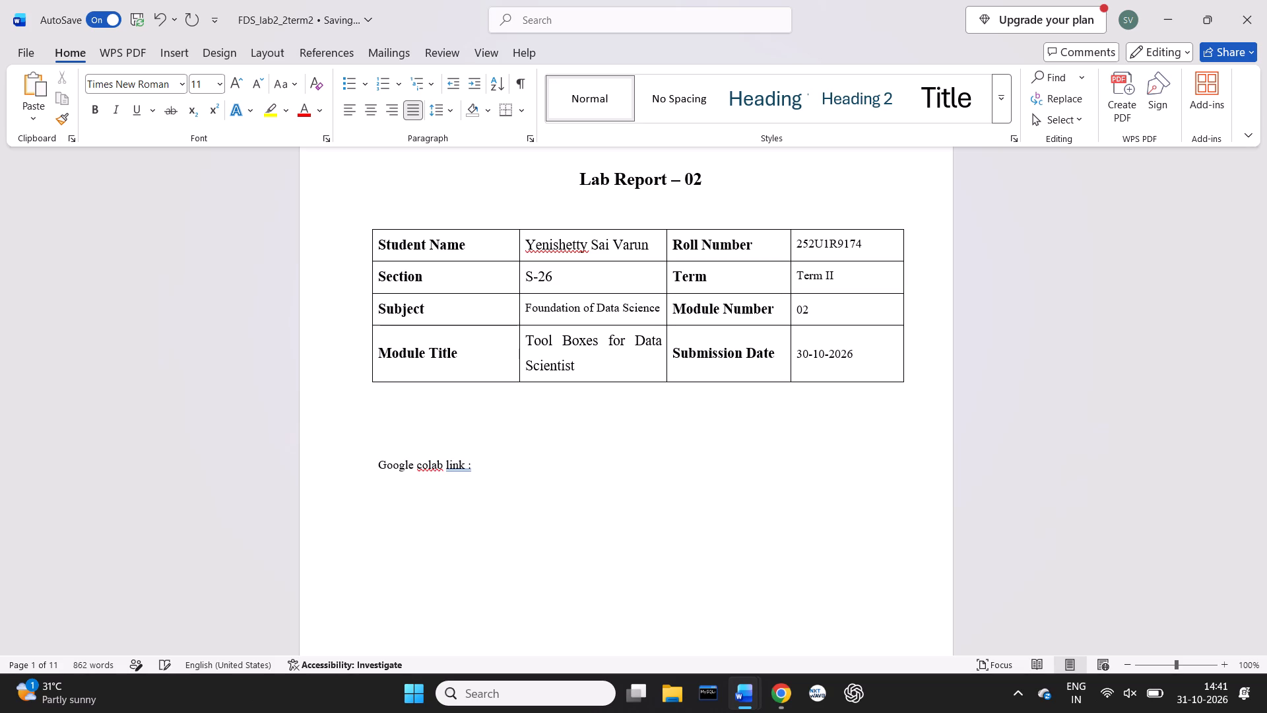
# Make the "Google colab link :" line bold.
pyautogui.moveTo(482, 463); pyautogui.dragTo(388, 465)
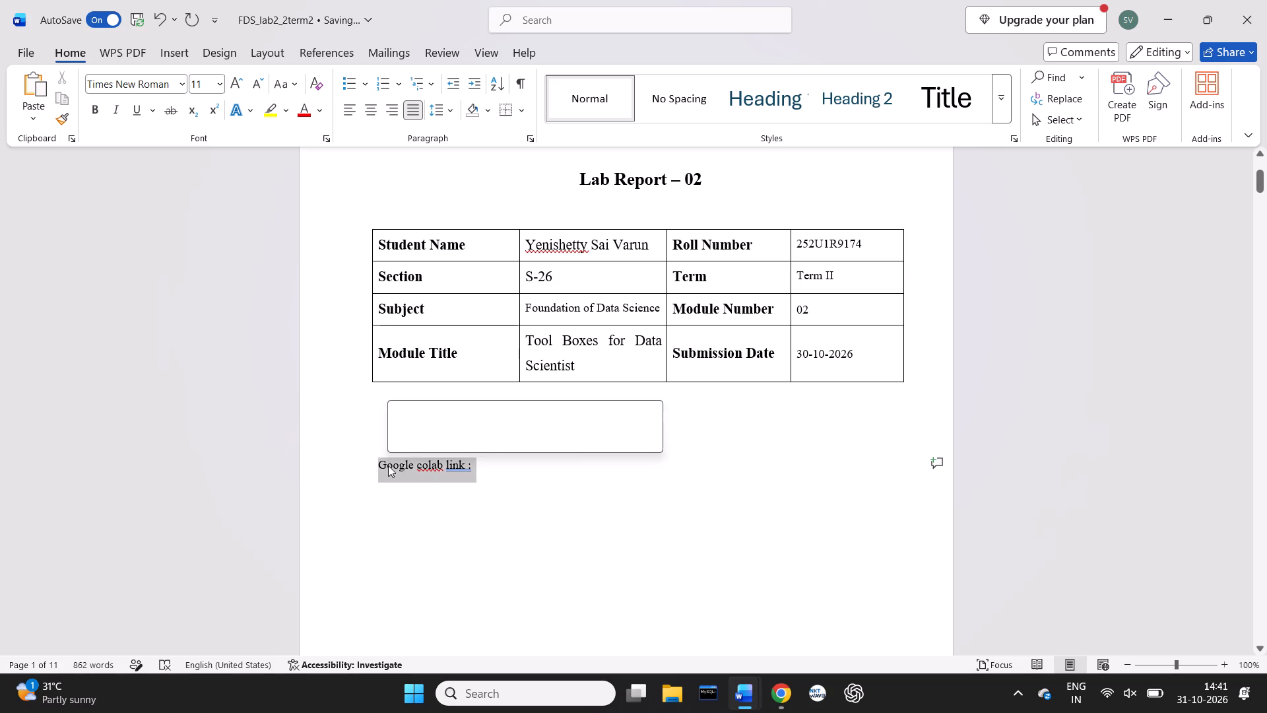
pyautogui.click(400, 434)
pyautogui.click(467, 495)
# Delete the blank lines above the "1. NumPy Operations" heading on page 2.
pyautogui.scroll(-1, 467, 495)
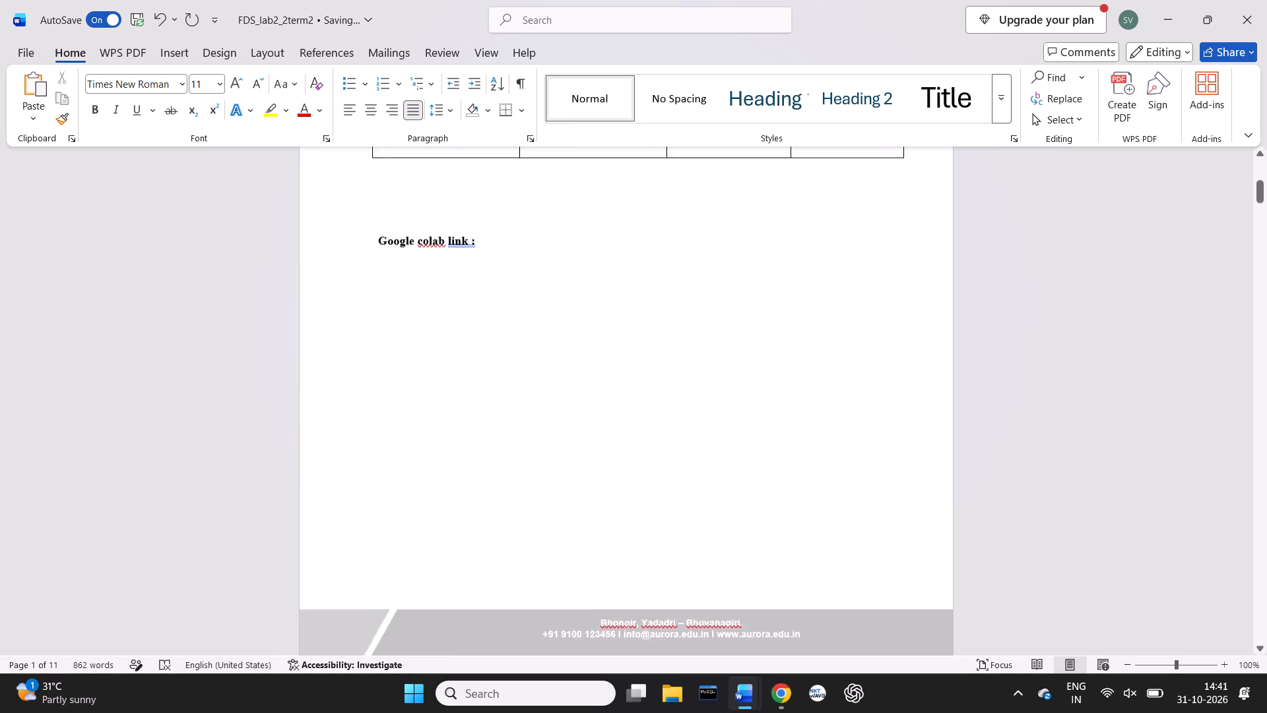
pyautogui.scroll(-3, 467, 495)
pyautogui.scroll(2, 467, 495)
pyautogui.click(412, 351)
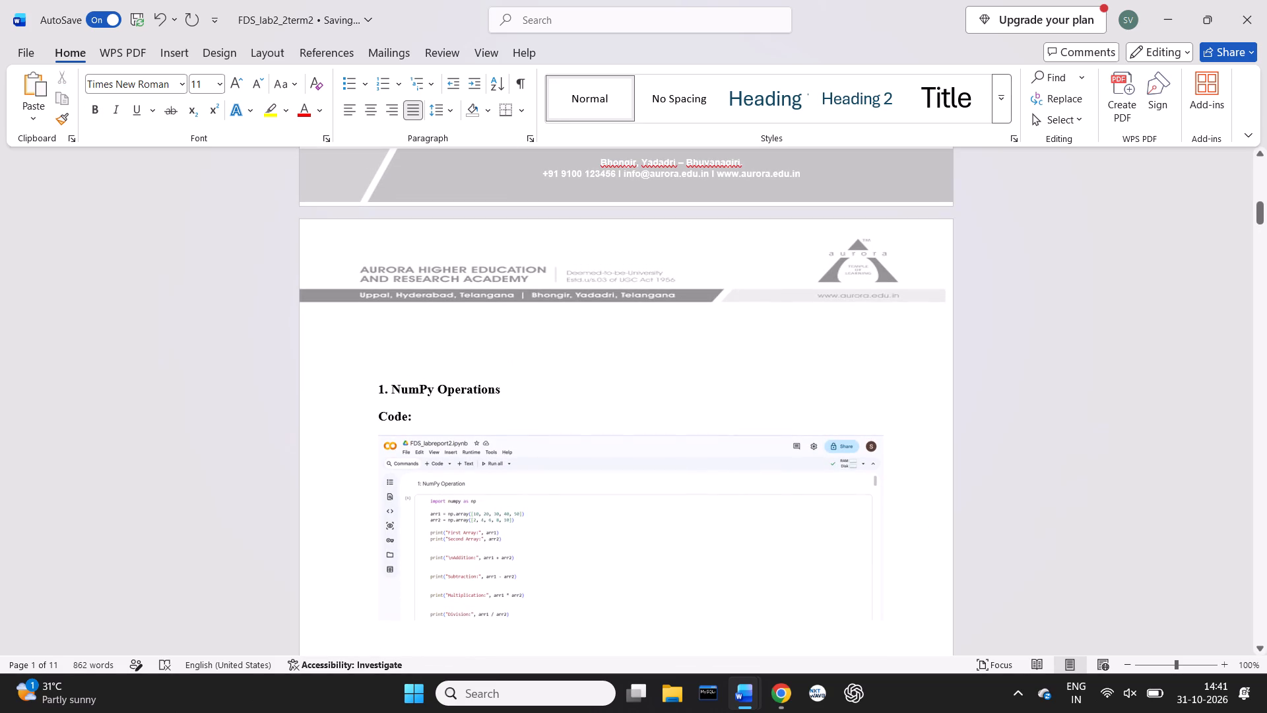
pyautogui.moveTo(404, 360); pyautogui.dragTo(401, 332)
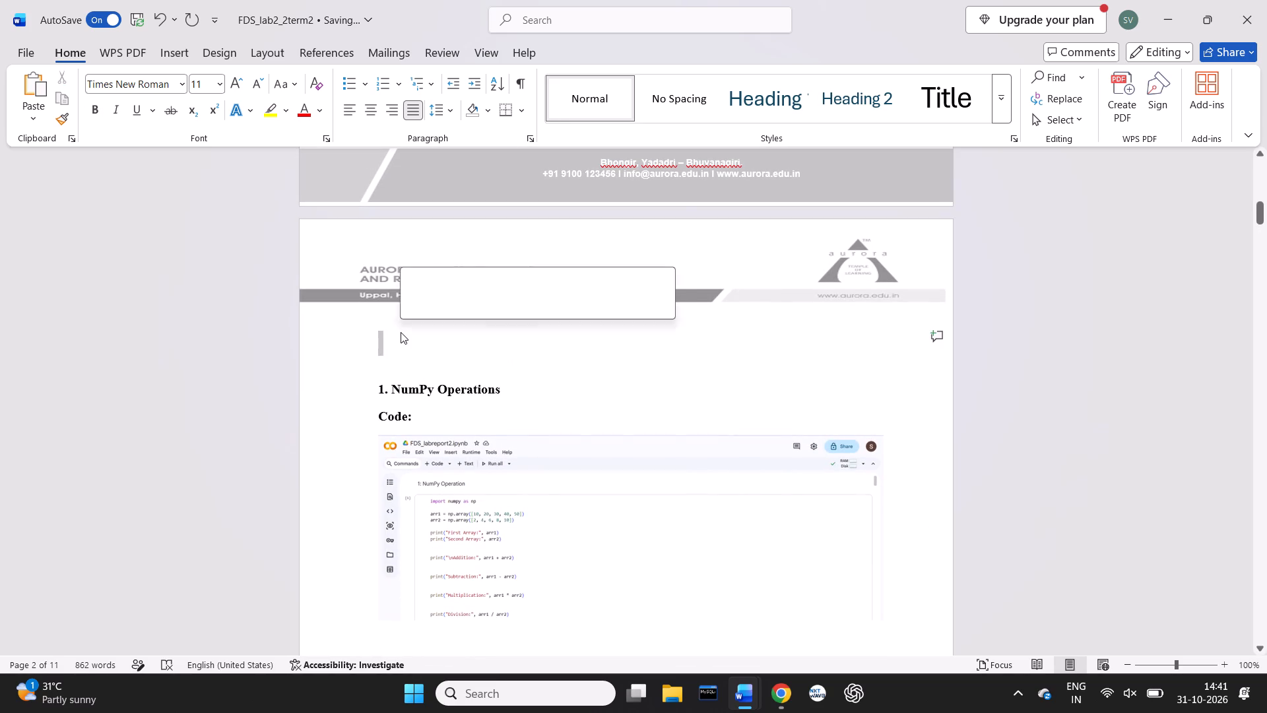
pyautogui.click(401, 332)
pyautogui.press('BackSpace')
pyautogui.press('BackSpace')
# Place the cursor below the Google colab link line, and open the FDS_labreport2.ipynb notebook in Colab in Chrome.
pyautogui.scroll(1, 401, 332)
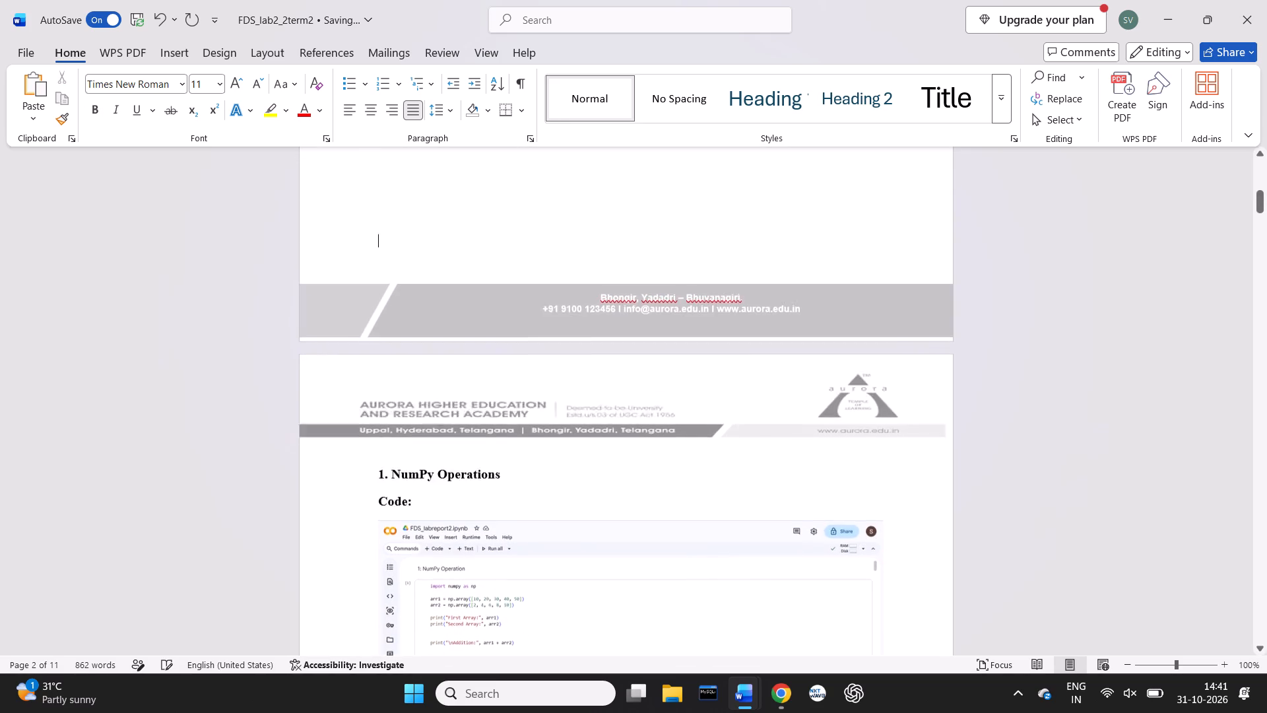
pyautogui.scroll(2, 401, 332)
pyautogui.click(407, 310)
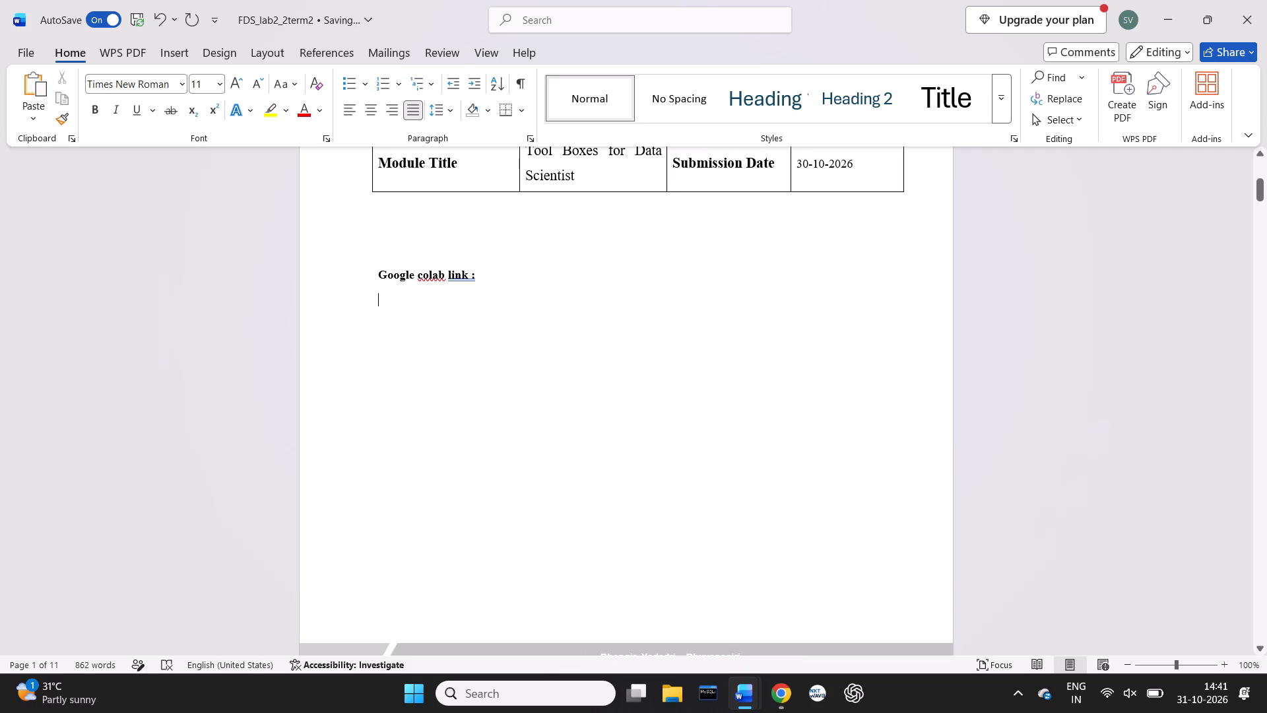
pyautogui.click(779, 627)
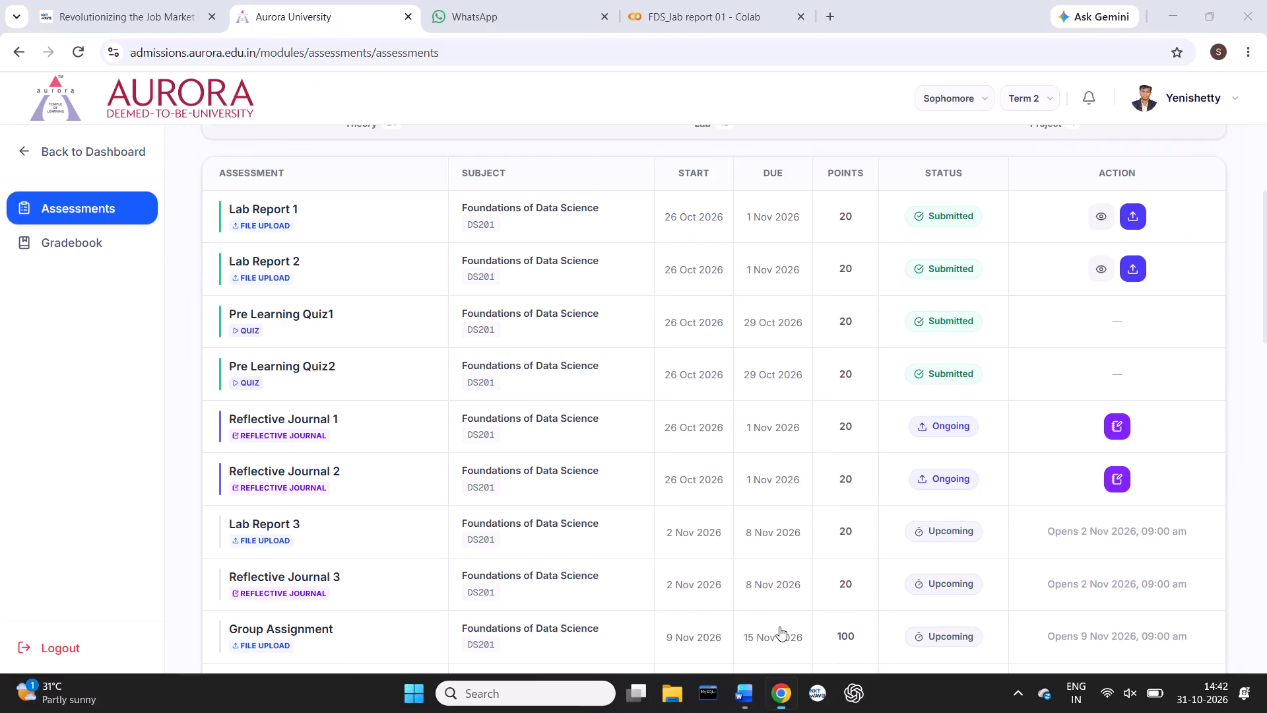
pyautogui.click(709, 22)
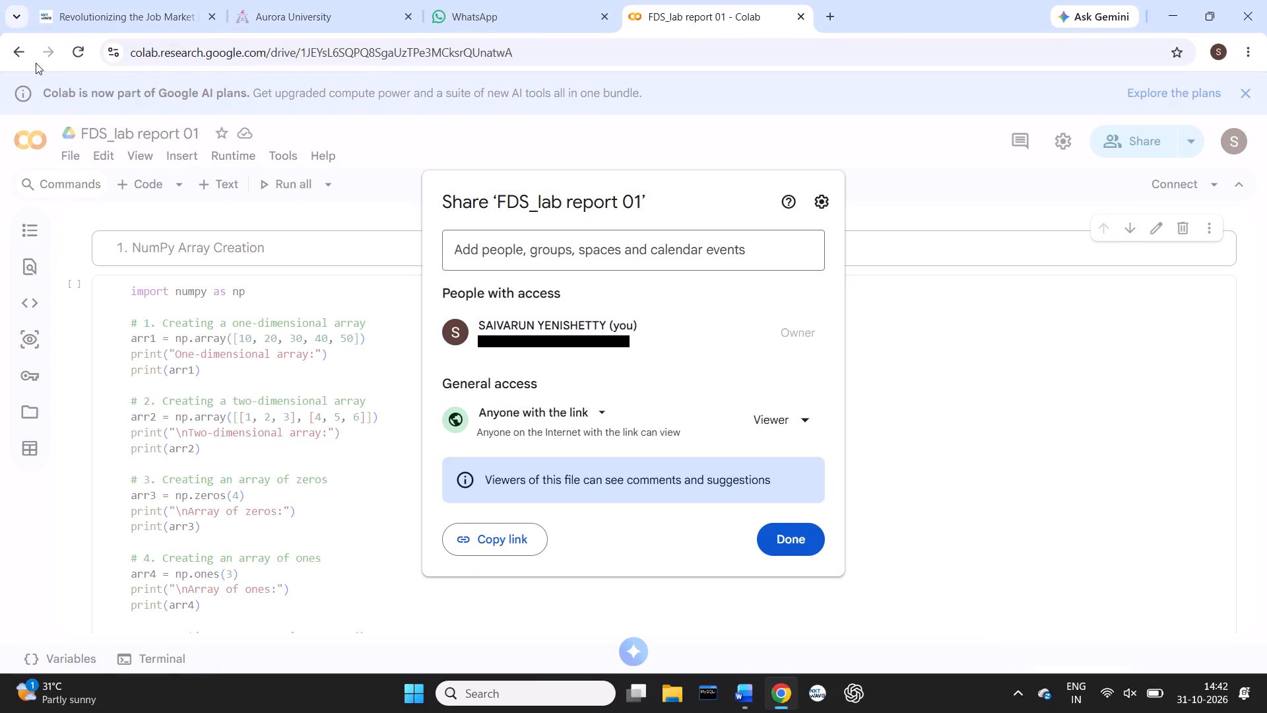
pyautogui.click(21, 46)
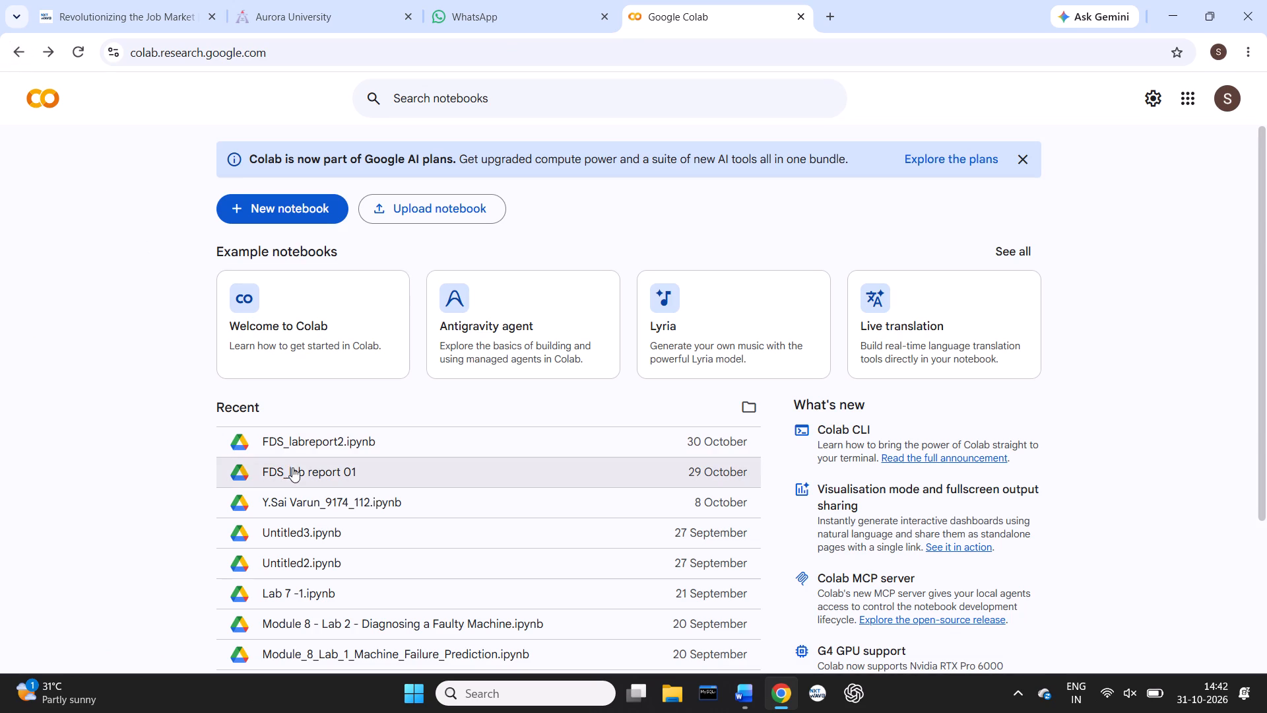
pyautogui.click(296, 434)
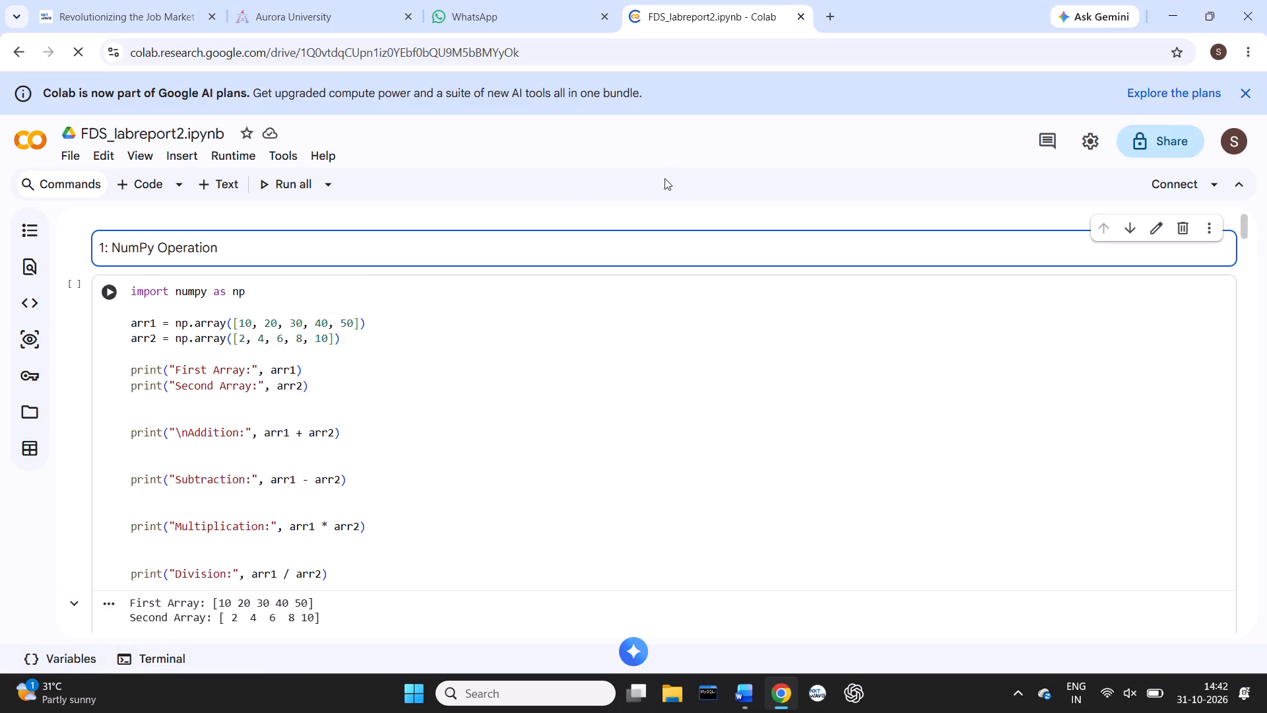
# Set the FDS_labreport2.ipynb notebook's general access to Anyone with the link and copy its sharing link.
pyautogui.click(1167, 141)
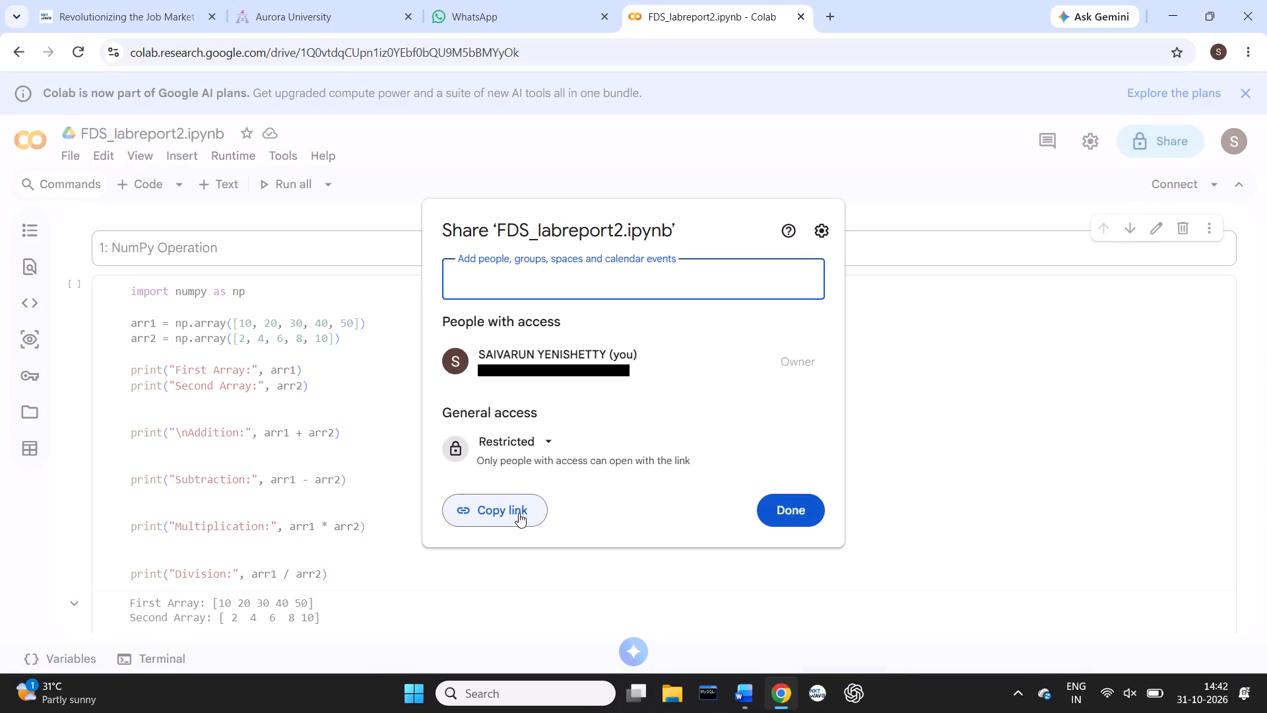
pyautogui.click(525, 456)
pyautogui.click(525, 456)
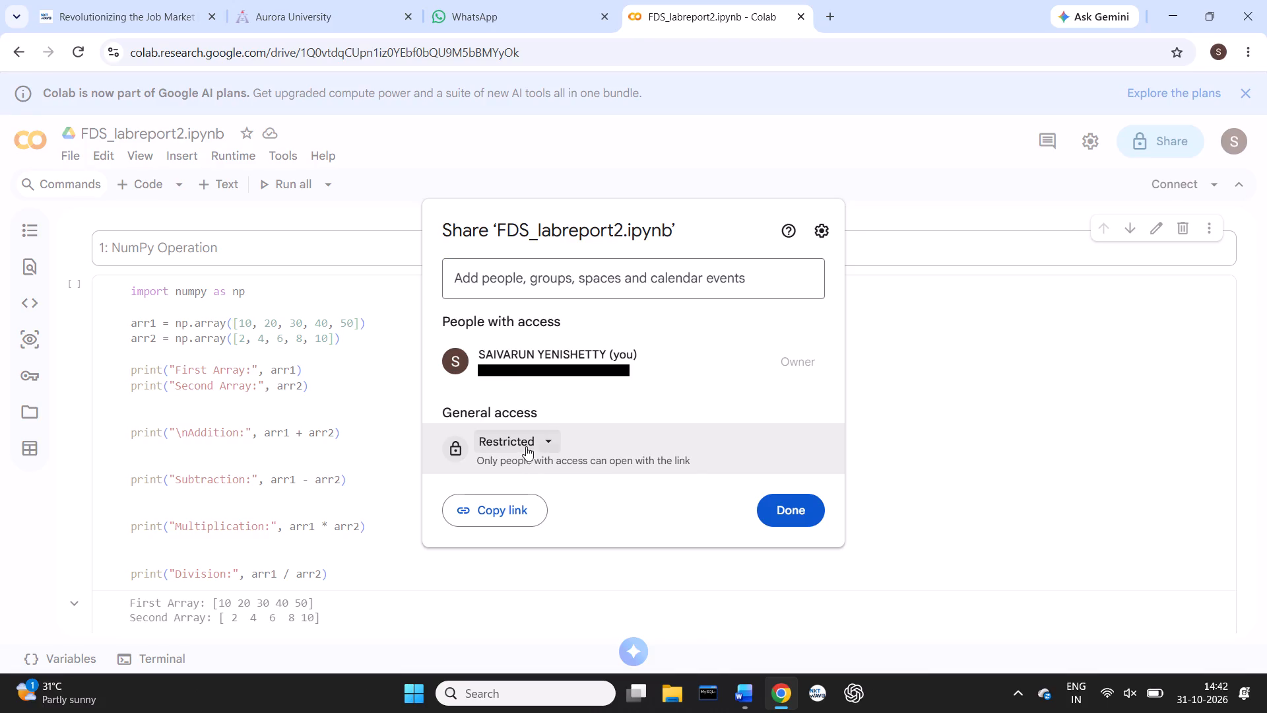
pyautogui.click(544, 446)
pyautogui.click(548, 511)
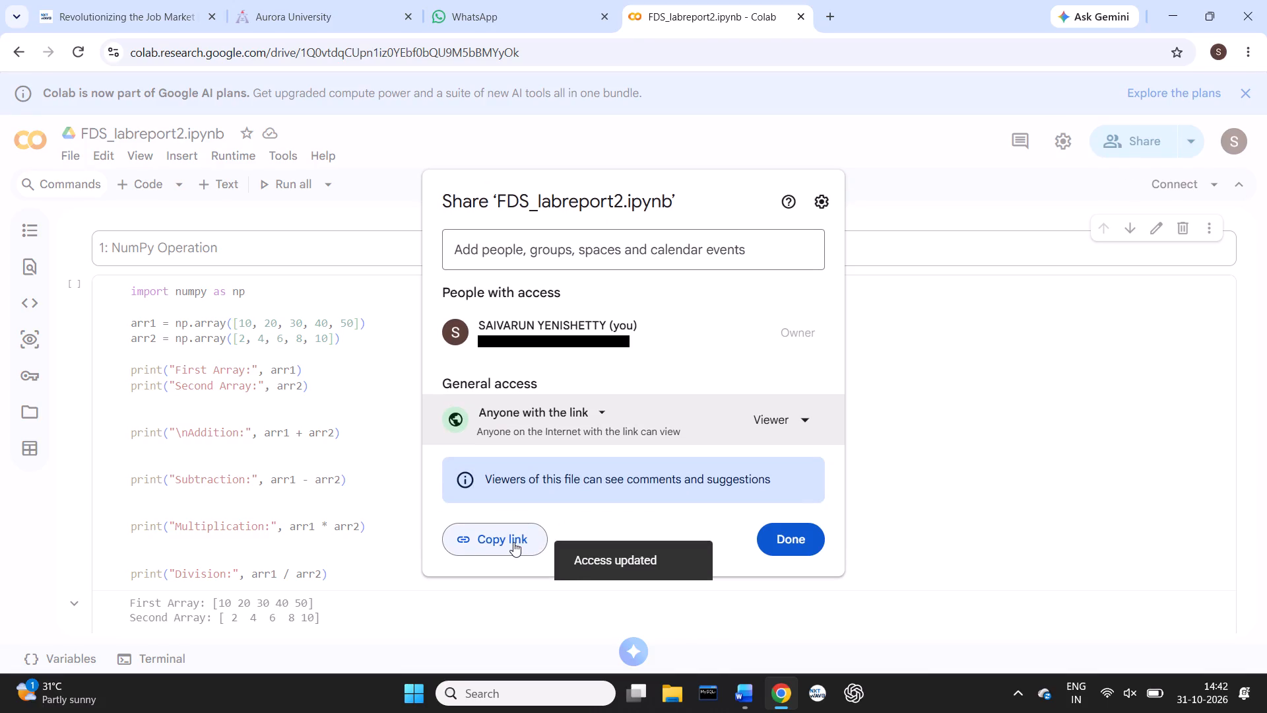
pyautogui.click(513, 542)
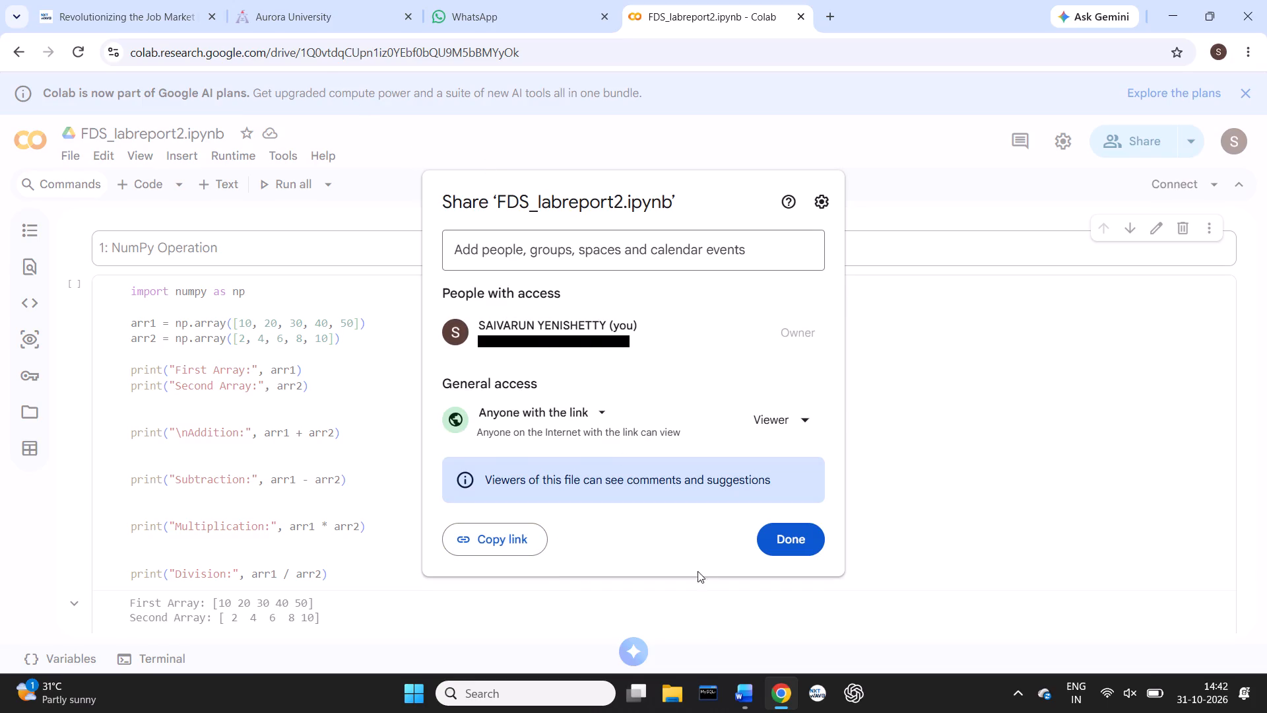
# Switch to the FDS_lab2_2term2 document in Word and paste the copied Colab sharing link below the "Google colab link :" line.
pyautogui.click(792, 601)
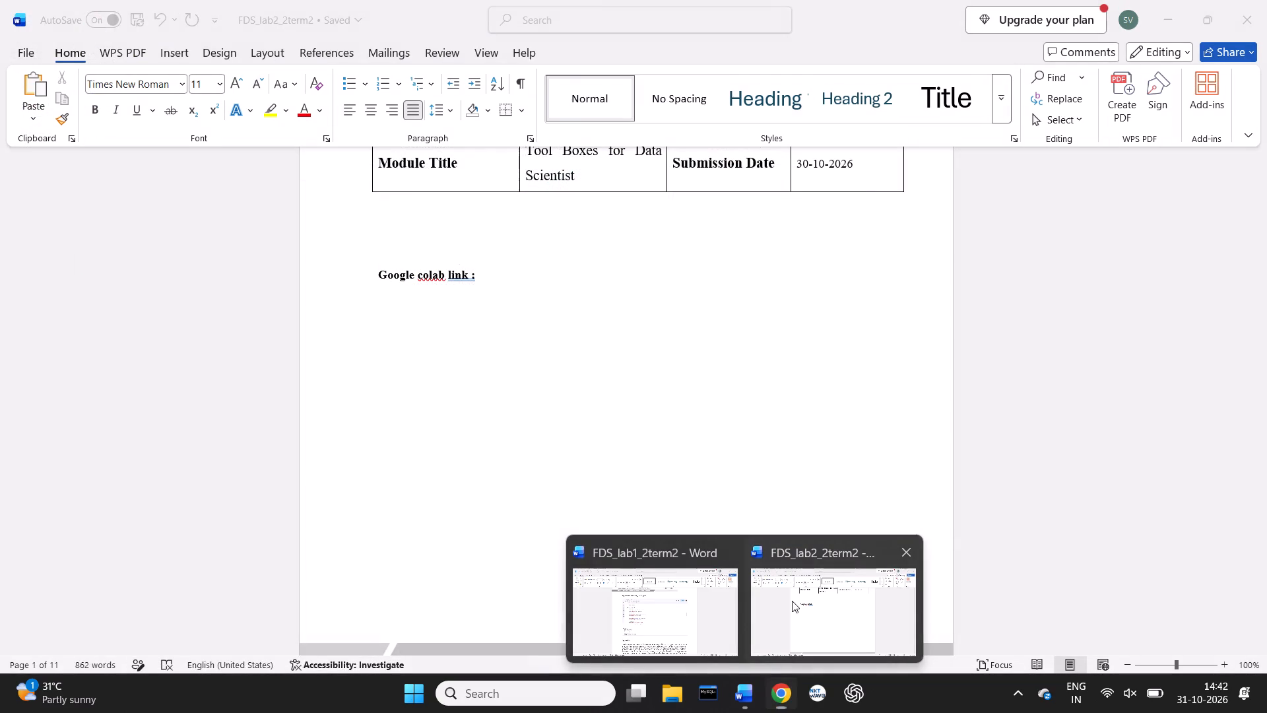
pyautogui.hotkey('ctrl', 'v')
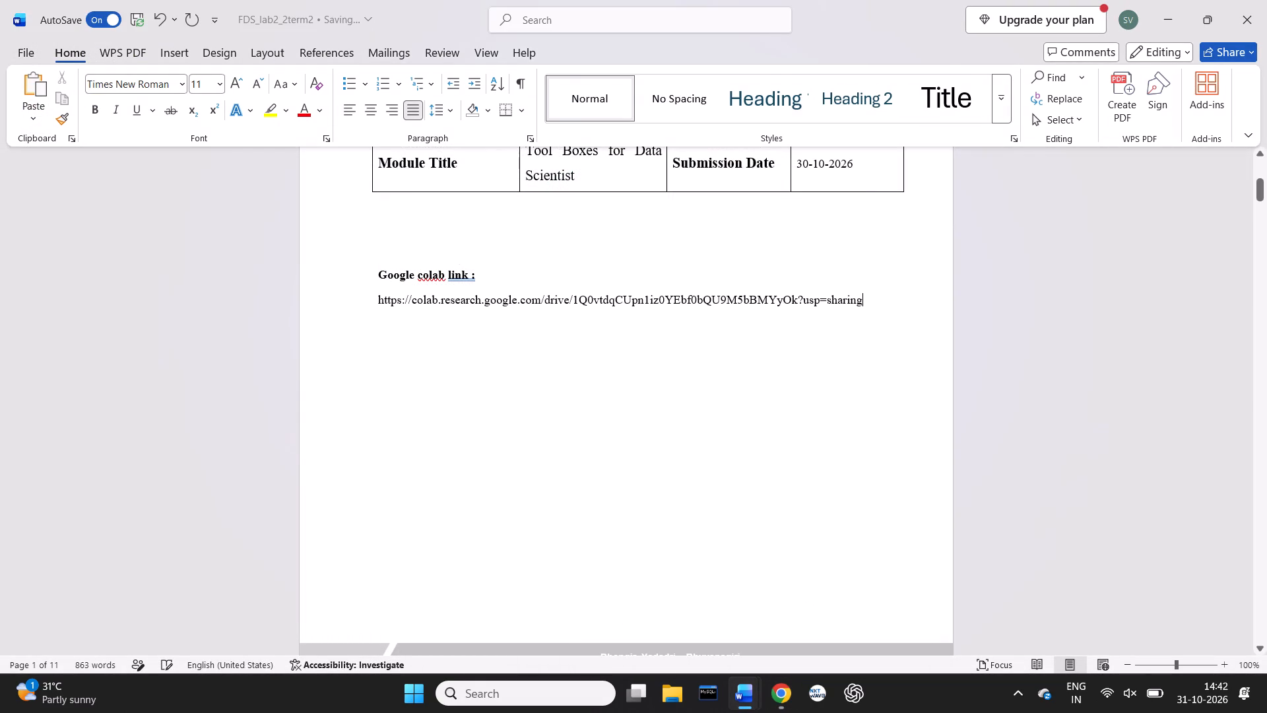
pyautogui.moveTo(375, 303); pyautogui.dragTo(781, 317)
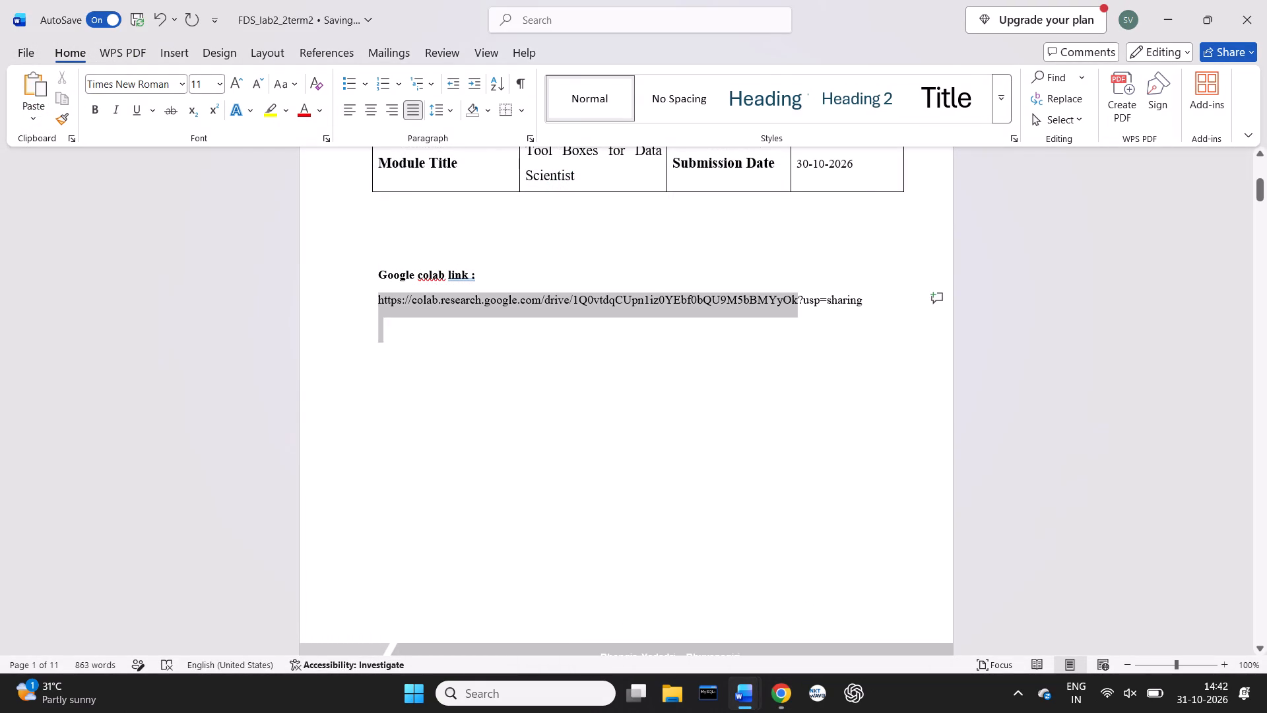
pyautogui.moveTo(781, 317); pyautogui.dragTo(803, 315)
pyautogui.click(864, 316)
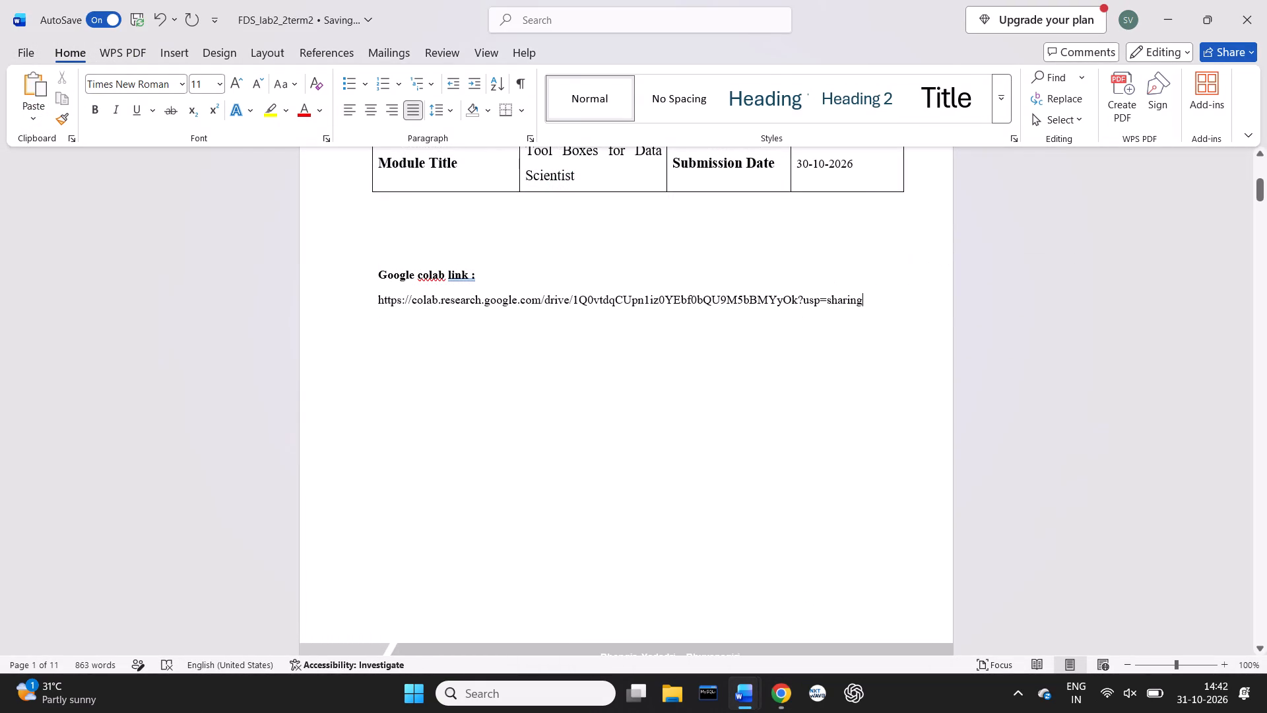
pyautogui.moveTo(866, 305); pyautogui.dragTo(383, 302)
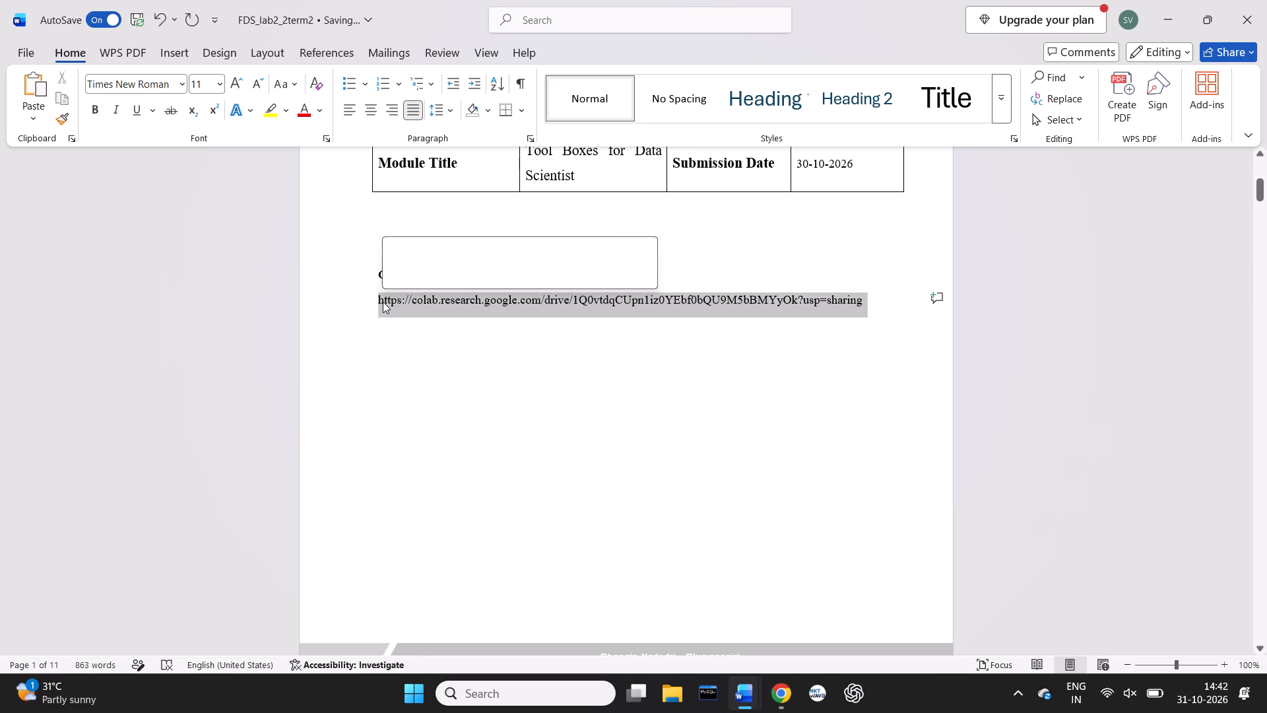
pyautogui.hotkey('ctrl', 'k')
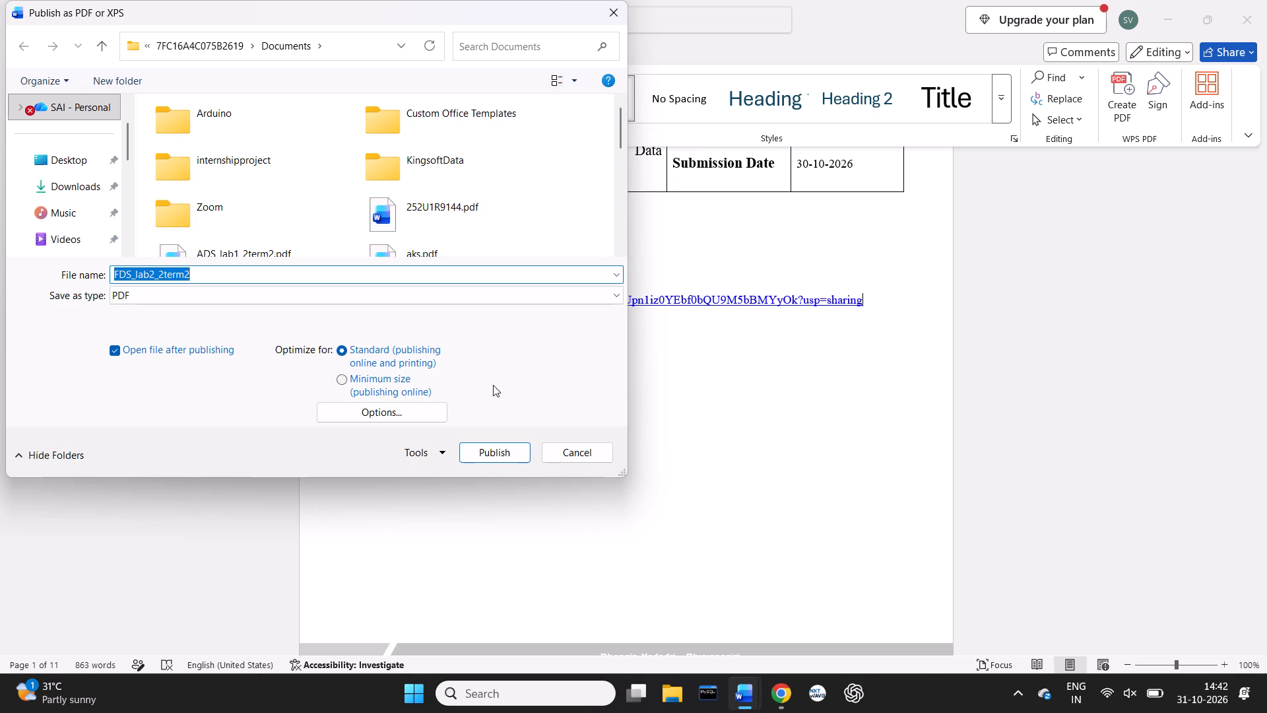
pyautogui.click(480, 452)
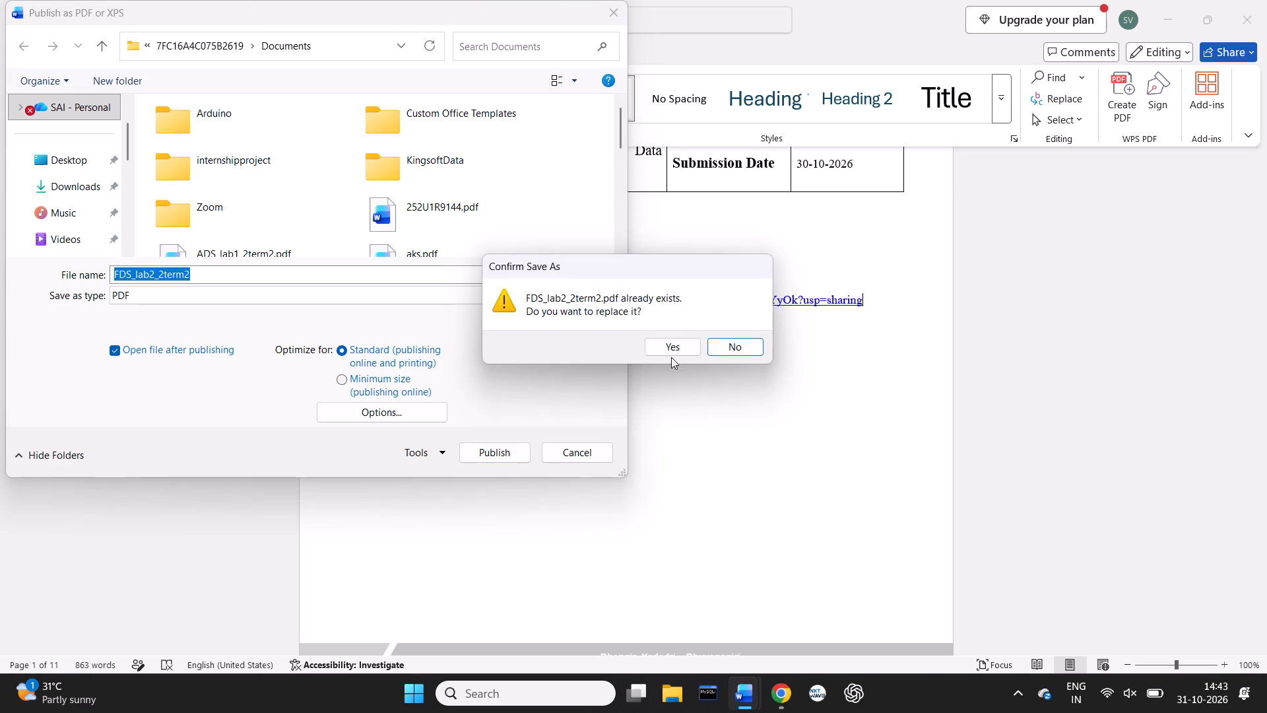
pyautogui.click(671, 355)
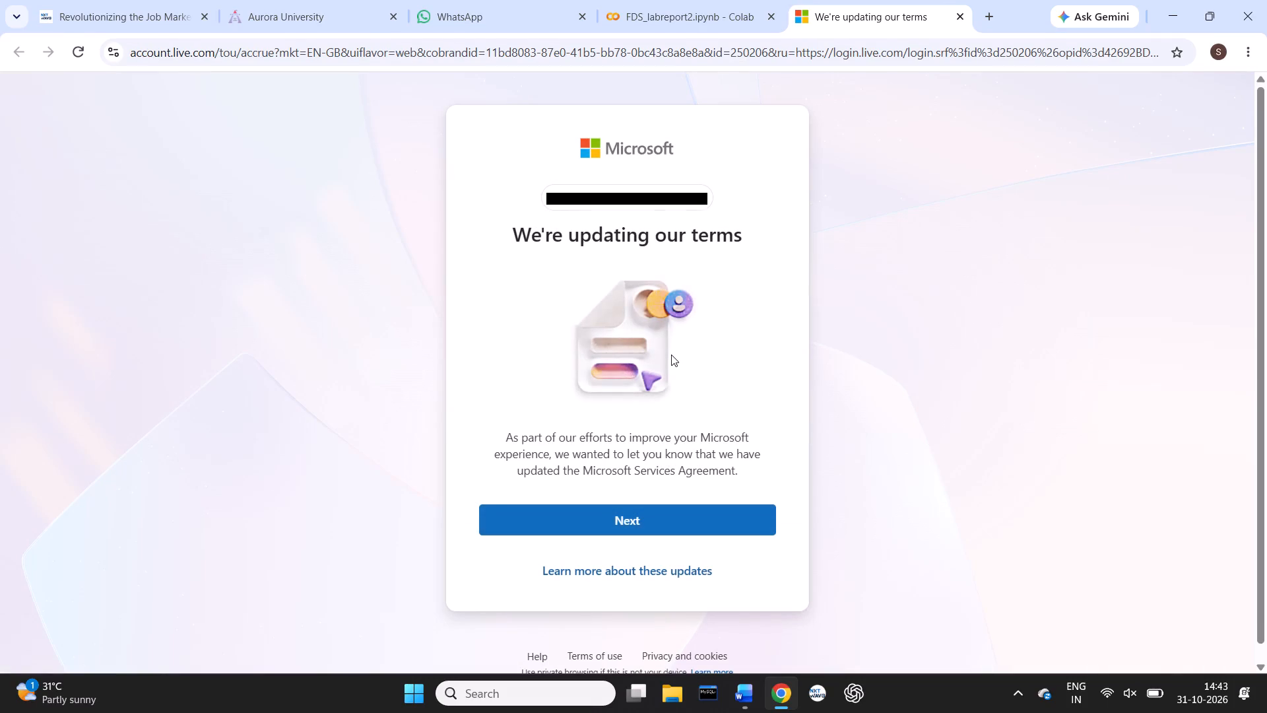
pyautogui.click(961, 19)
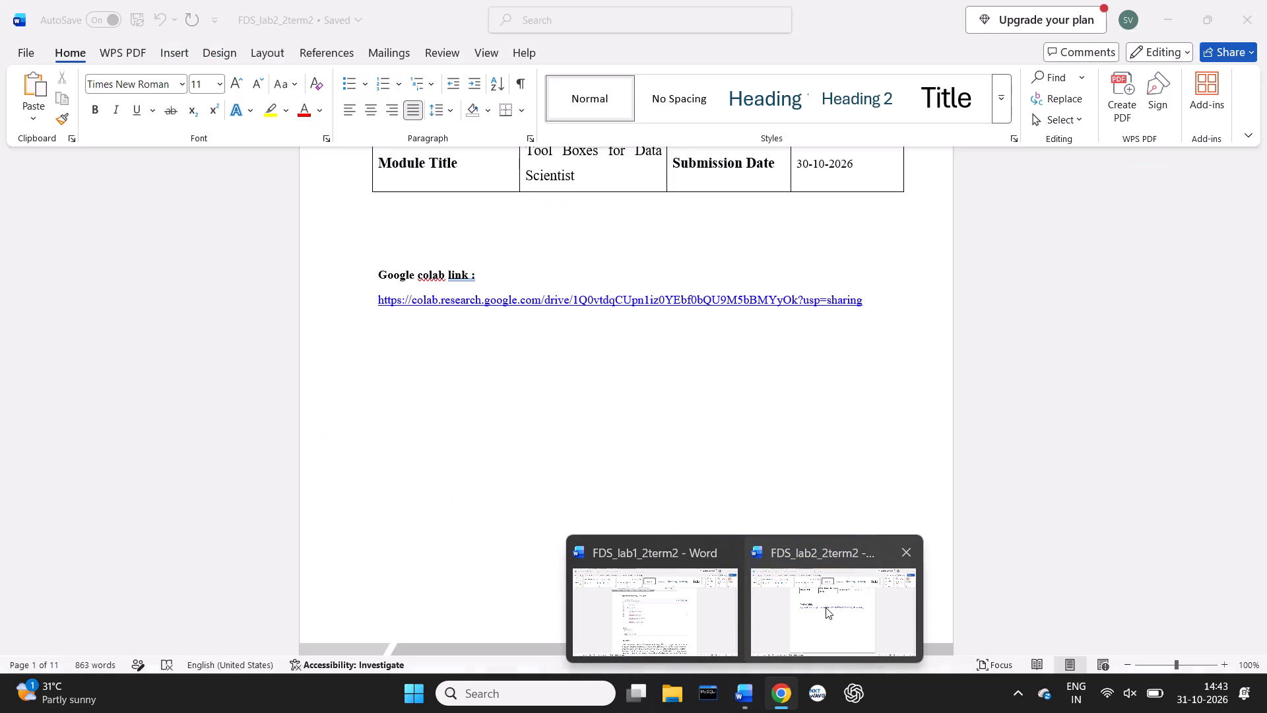
# On the Aurora University portal in Chrome, resubmit FDS_lab2_2term2.pdf for the Foundations of Data Science Lab Report 2.
pyautogui.click(729, 551)
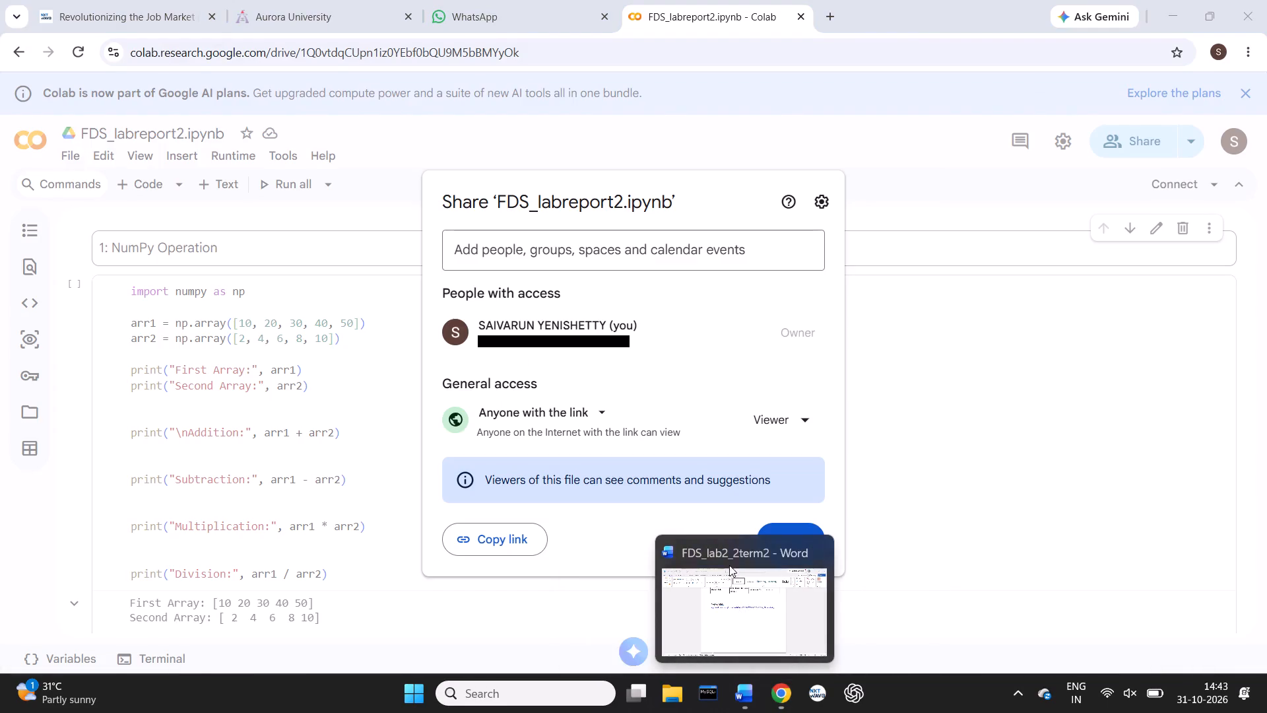
pyautogui.click(249, 1)
pyautogui.click(1121, 267)
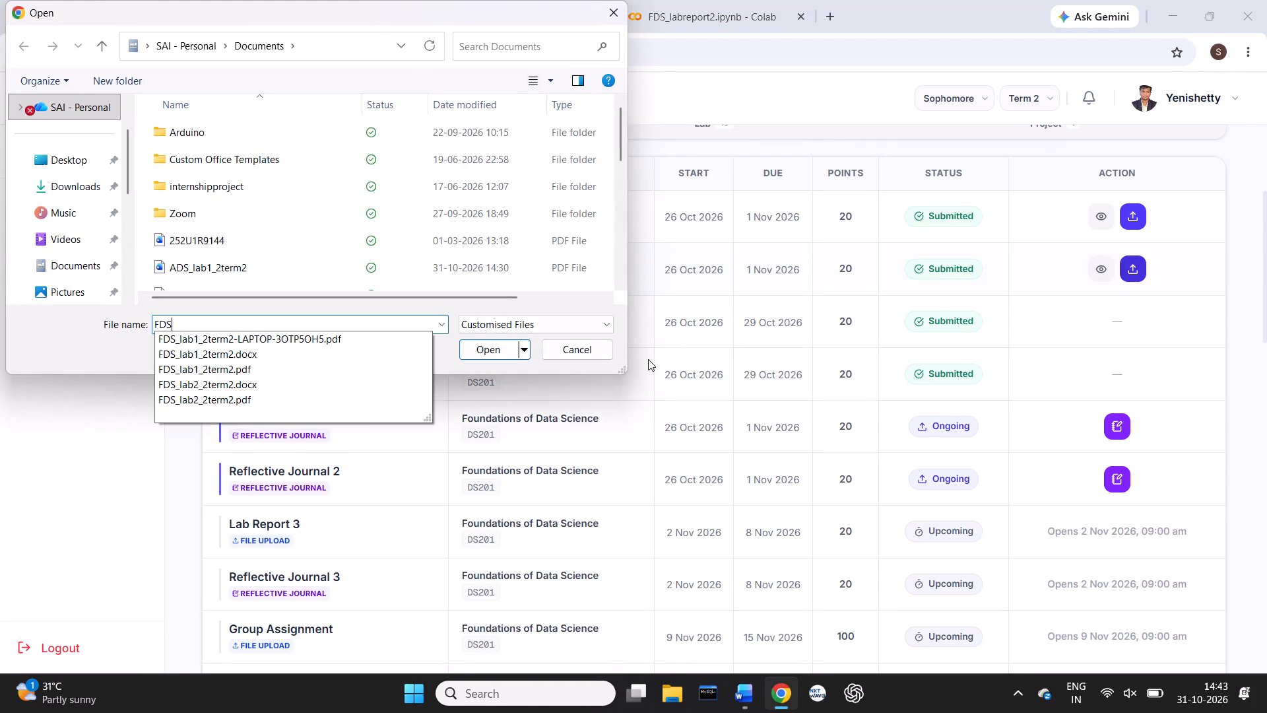
pyautogui.click(375, 403)
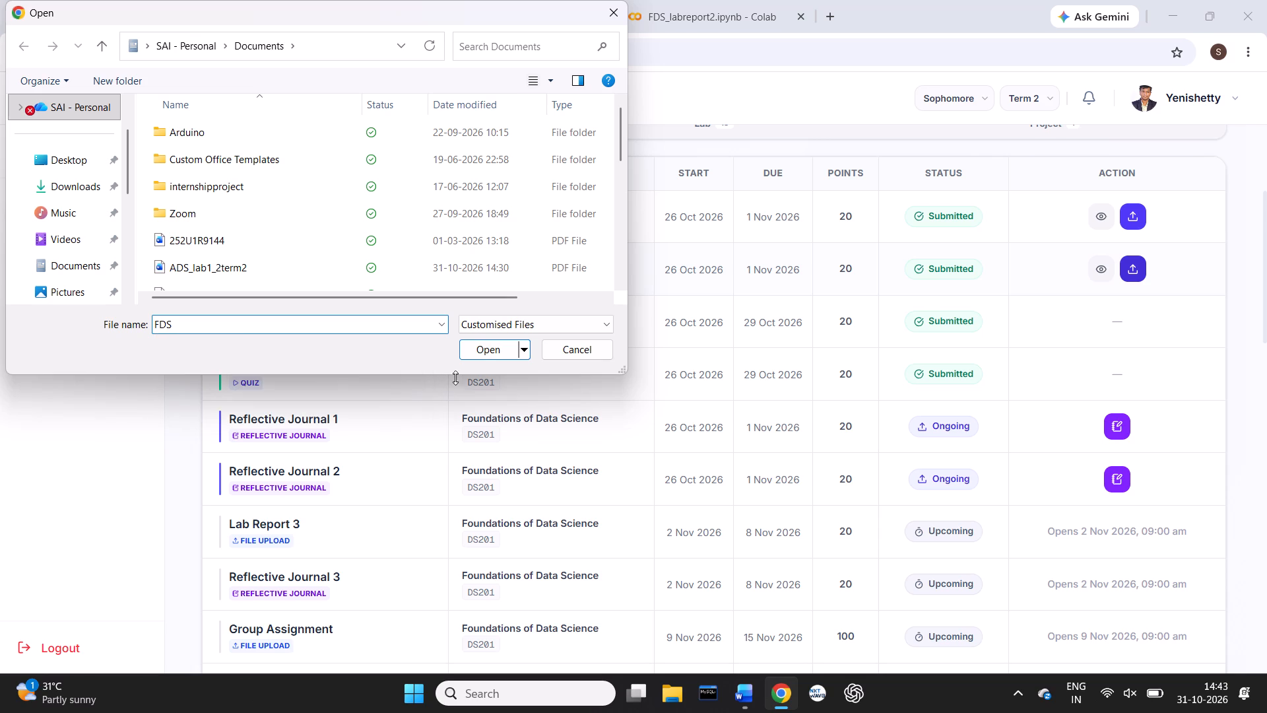
pyautogui.click(480, 354)
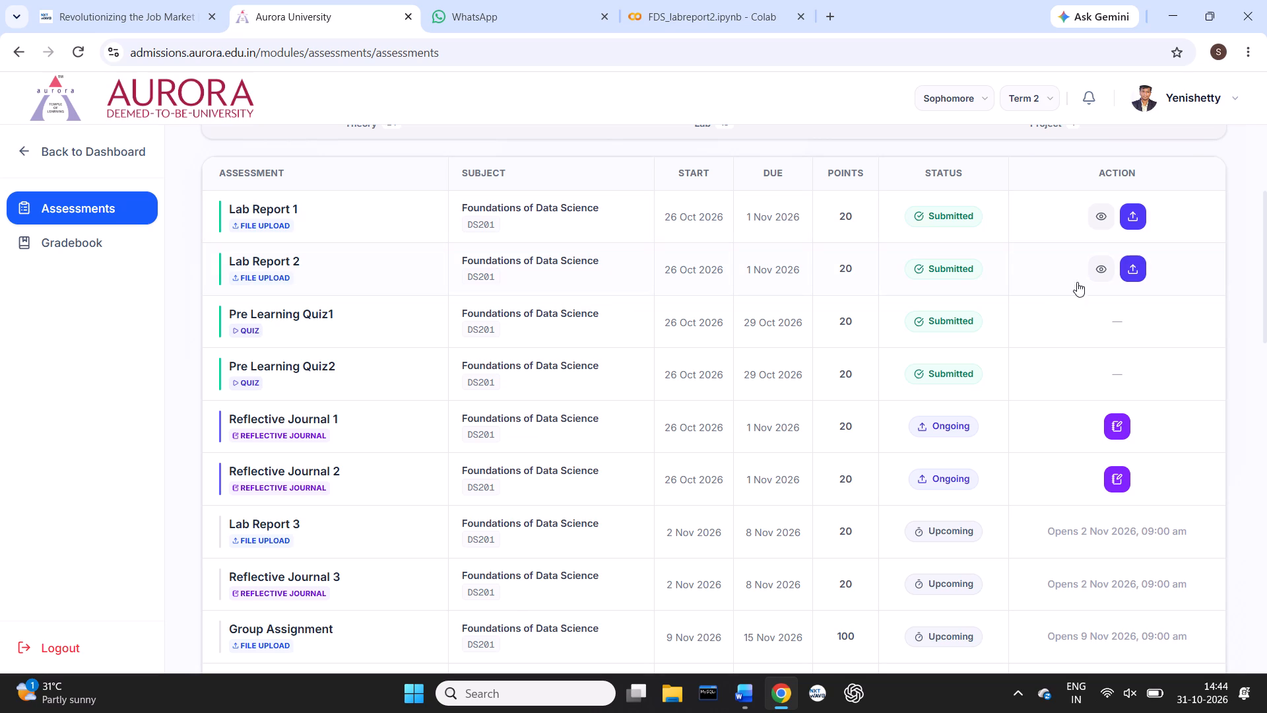
# Open the submitted Lab Report 2 PDF and review it from the cover page with the Colab link through to the last page.
pyautogui.click(1103, 272)
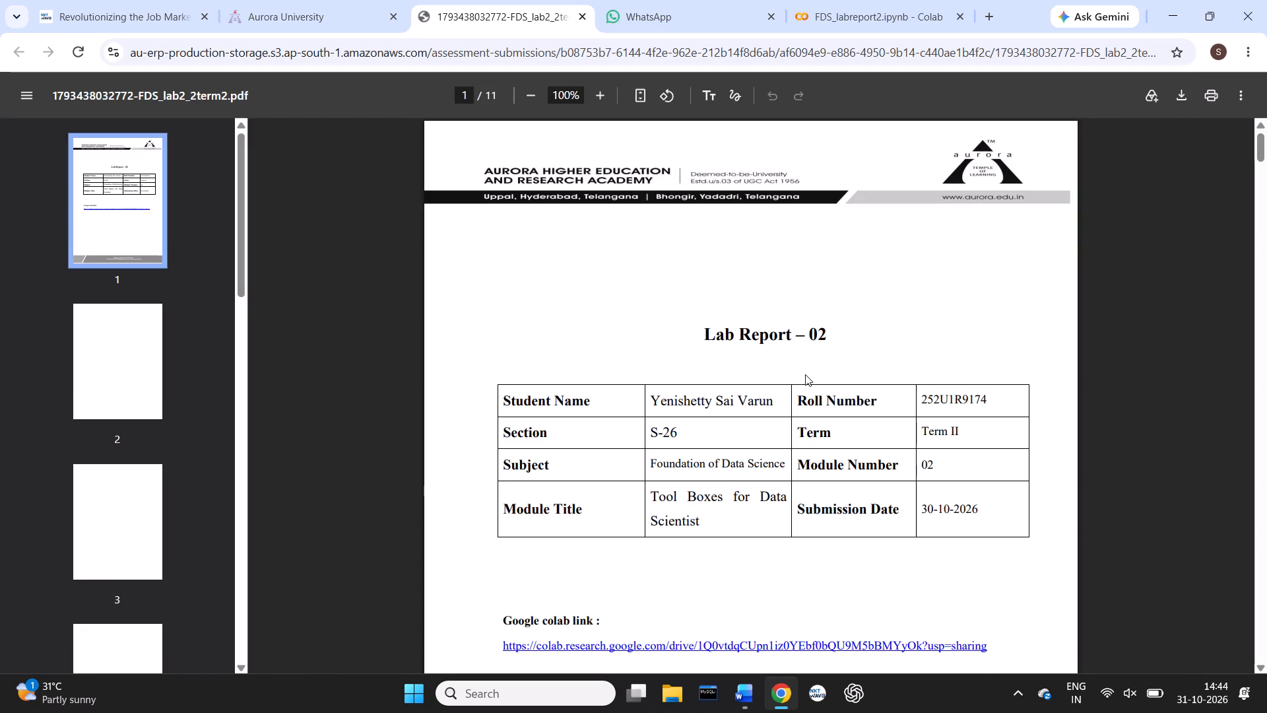
pyautogui.scroll(-2, 805, 374)
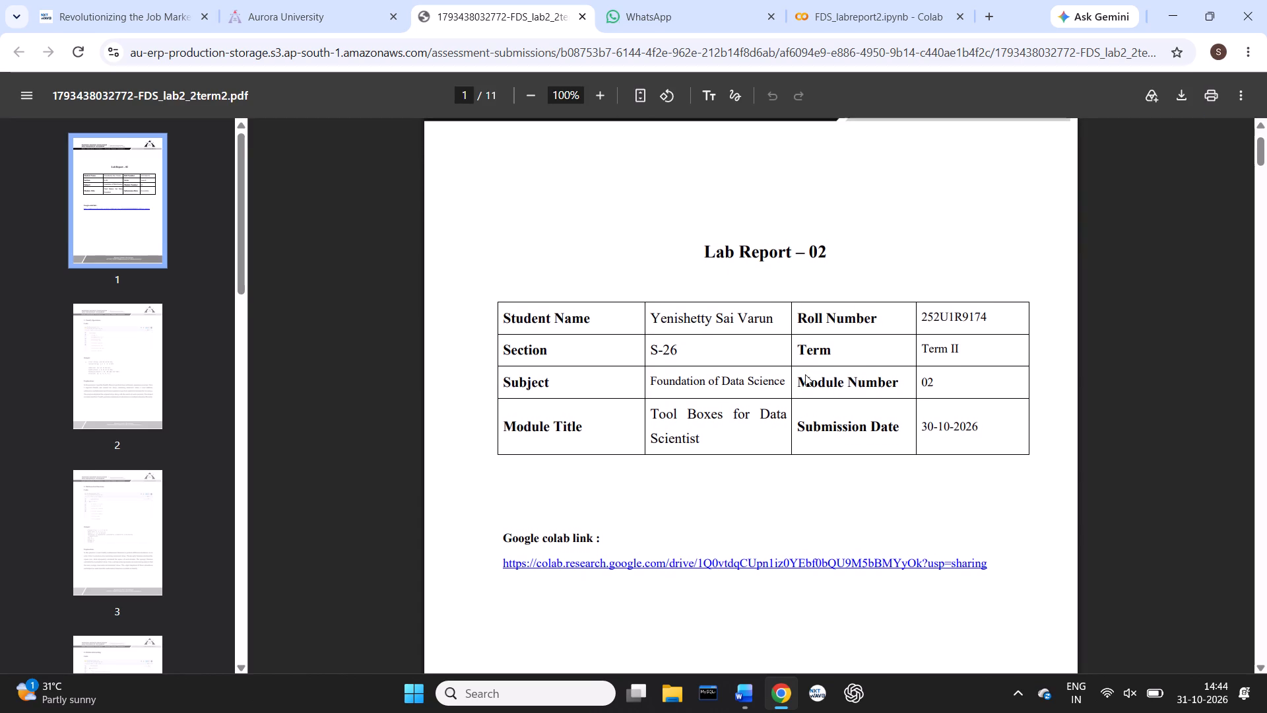
pyautogui.scroll(-2, 805, 374)
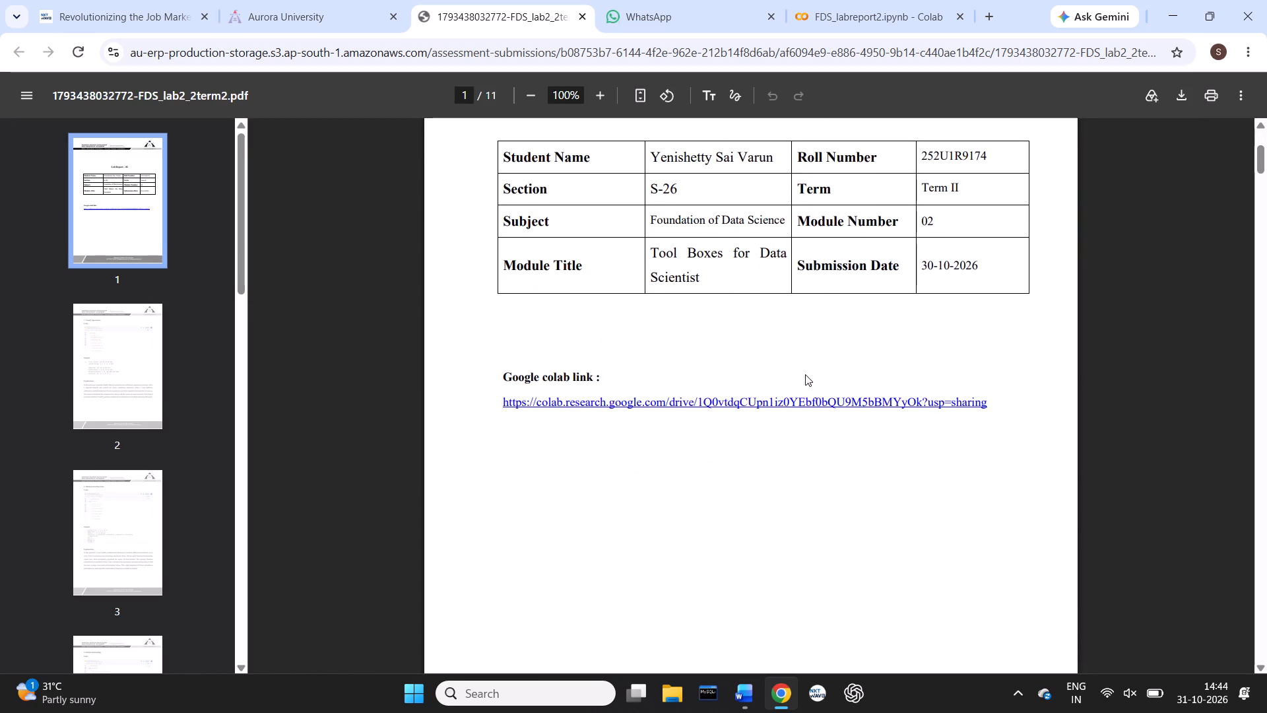
pyautogui.scroll(-4, 805, 374)
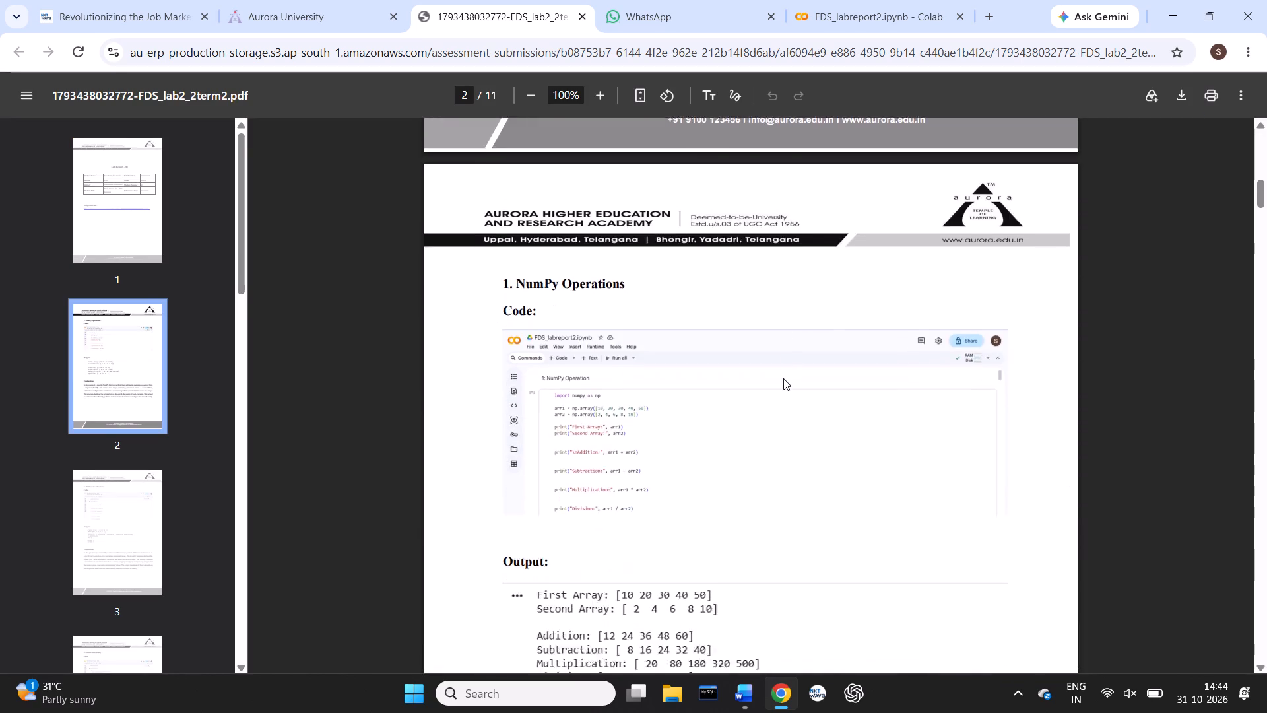
pyautogui.scroll(-3, 783, 378)
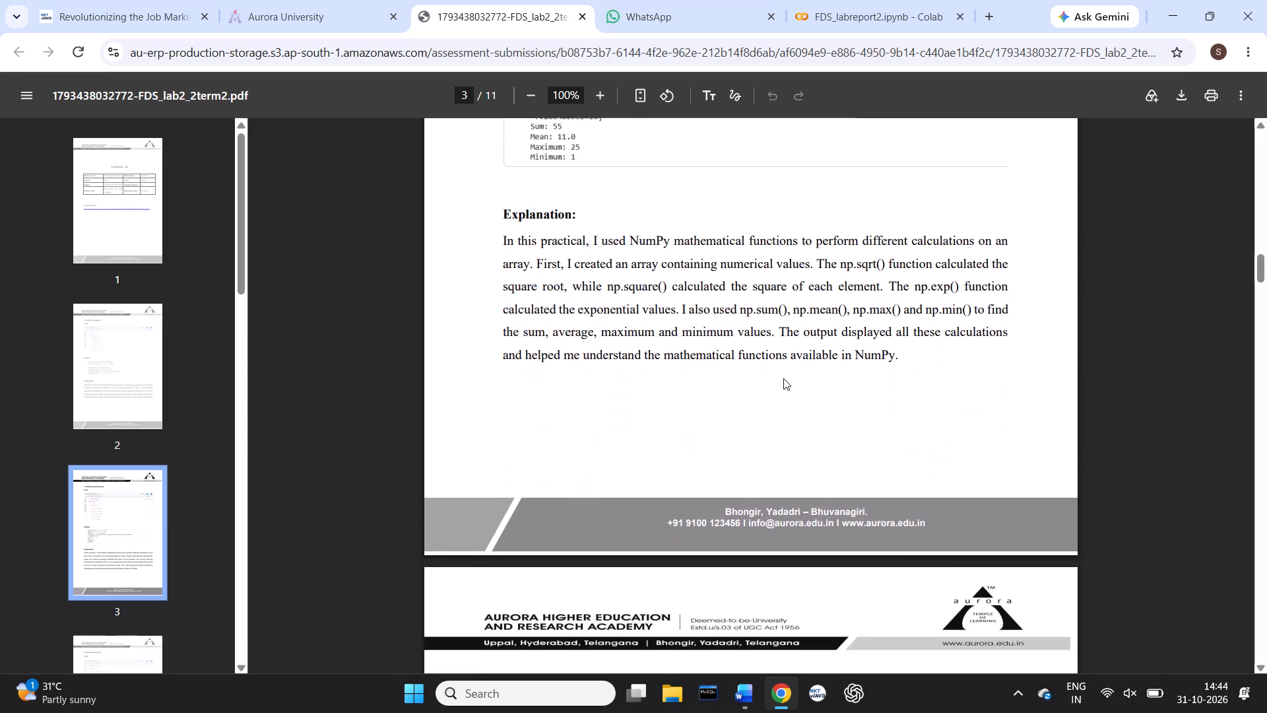
pyautogui.scroll(-4, 783, 378)
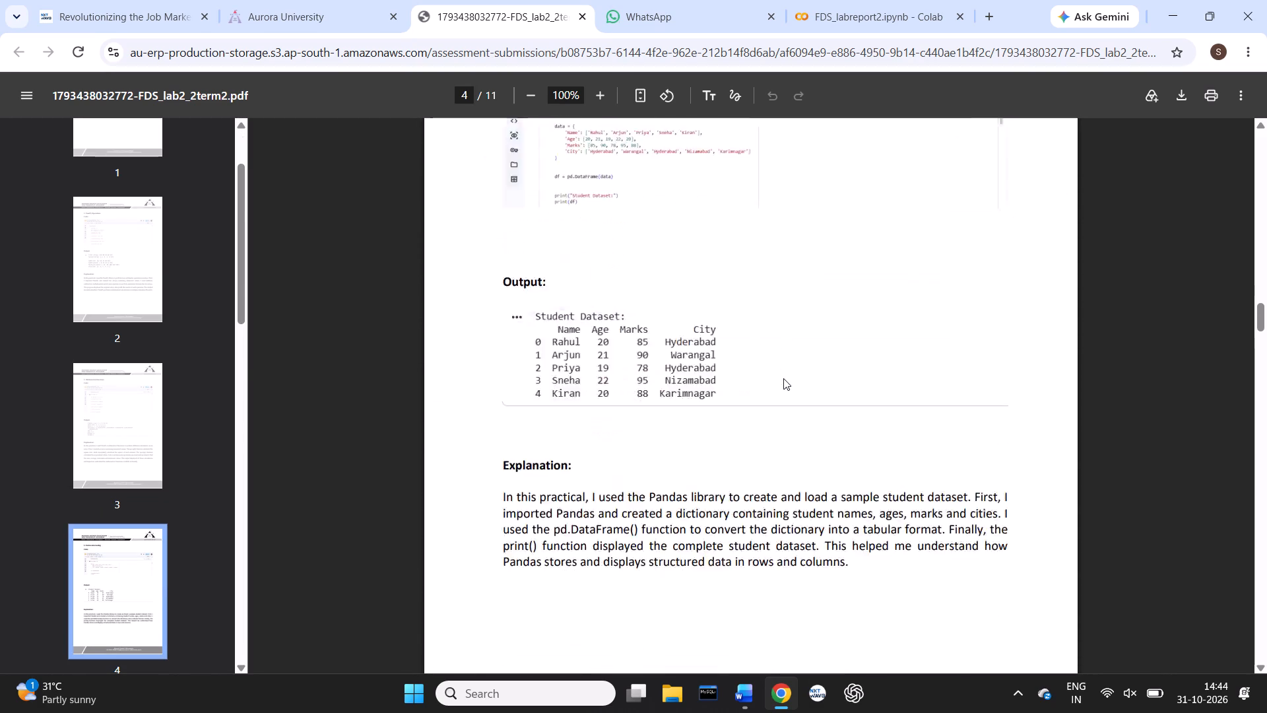
pyautogui.scroll(-6, 783, 378)
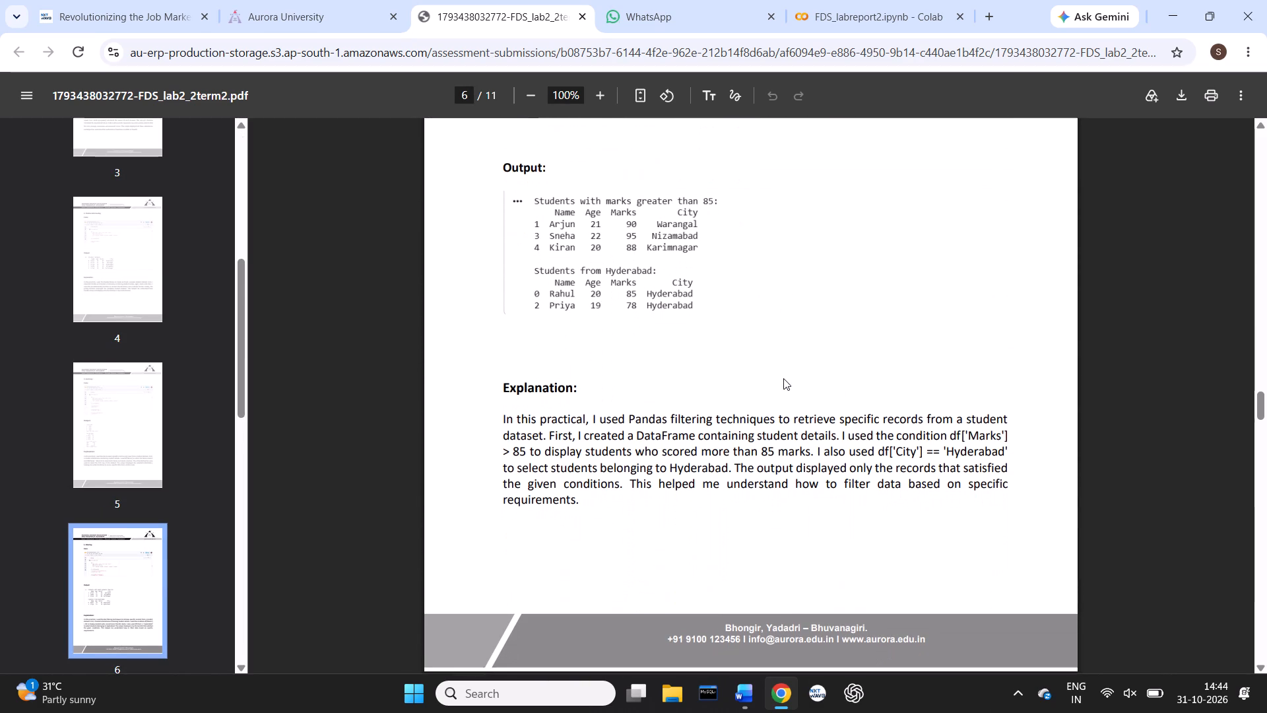
pyautogui.scroll(-3, 783, 378)
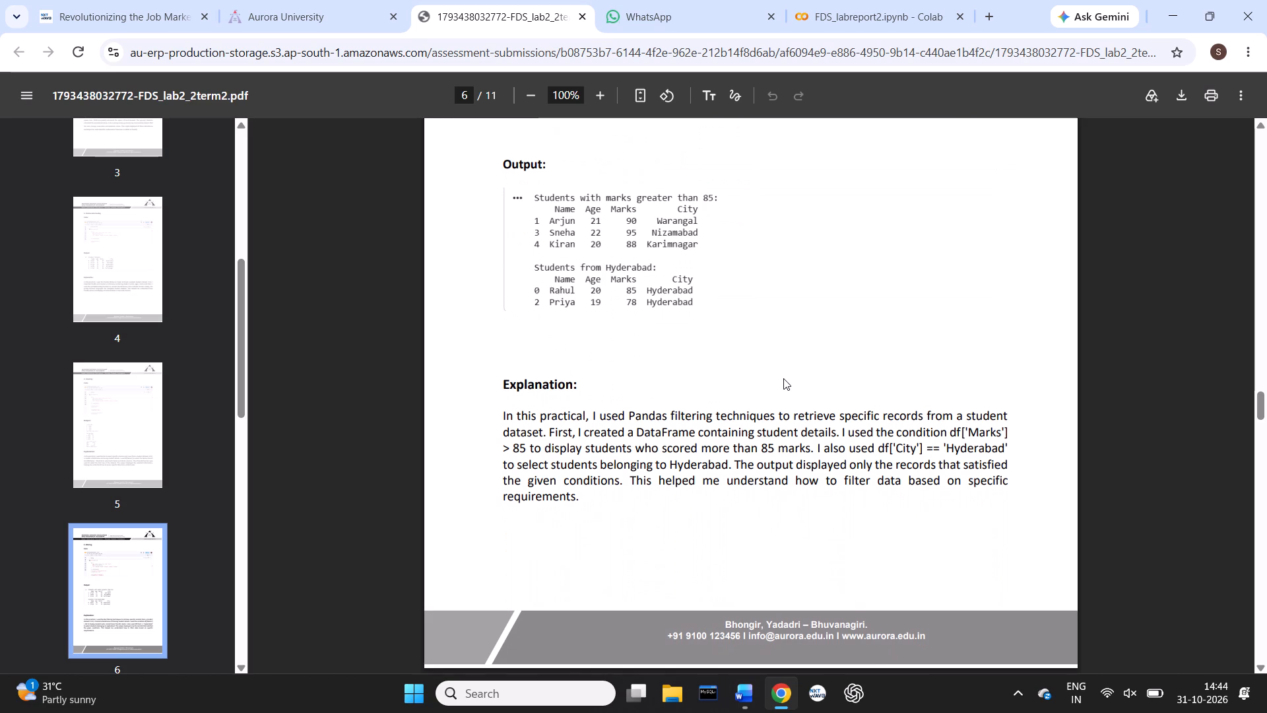
pyautogui.scroll(-2, 783, 378)
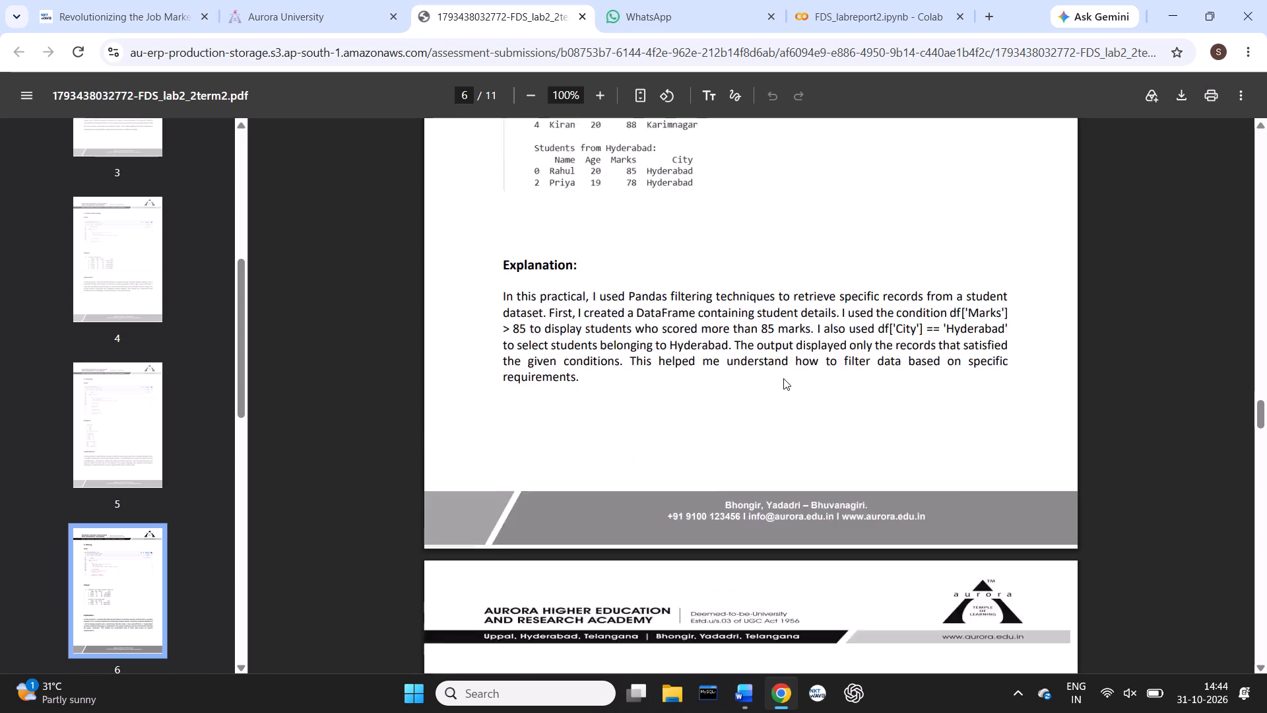
pyautogui.scroll(-5, 783, 378)
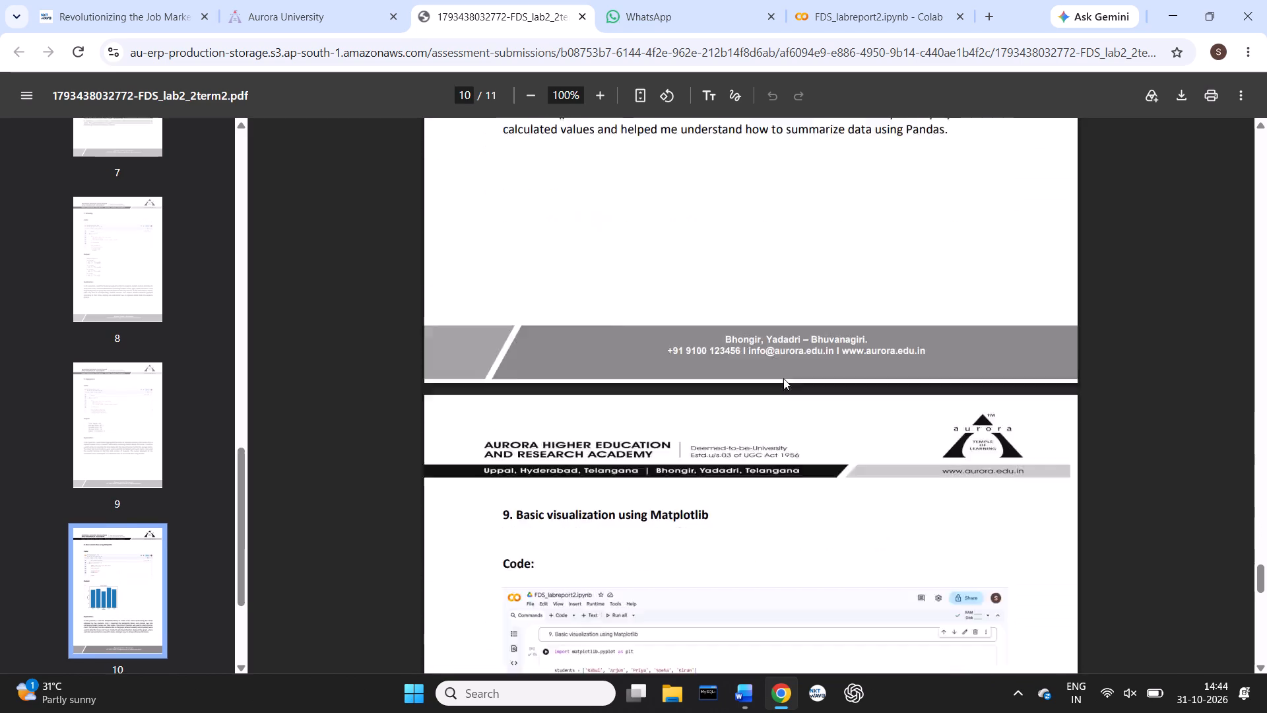
pyautogui.scroll(-1, 783, 378)
# Recheck the code, output chart and explanation of the "9. Basic visualization using Matplotlib" section in the submitted PDF.
pyautogui.scroll(6, 783, 378)
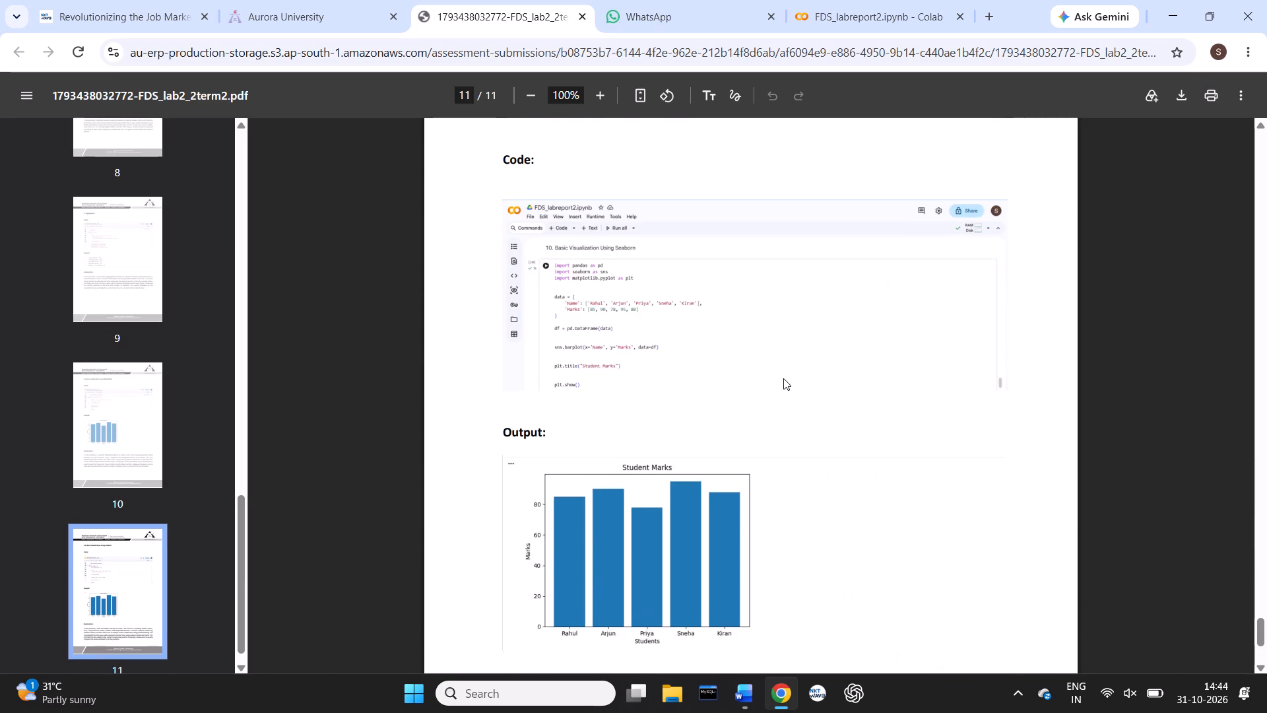
pyautogui.scroll(5, 783, 378)
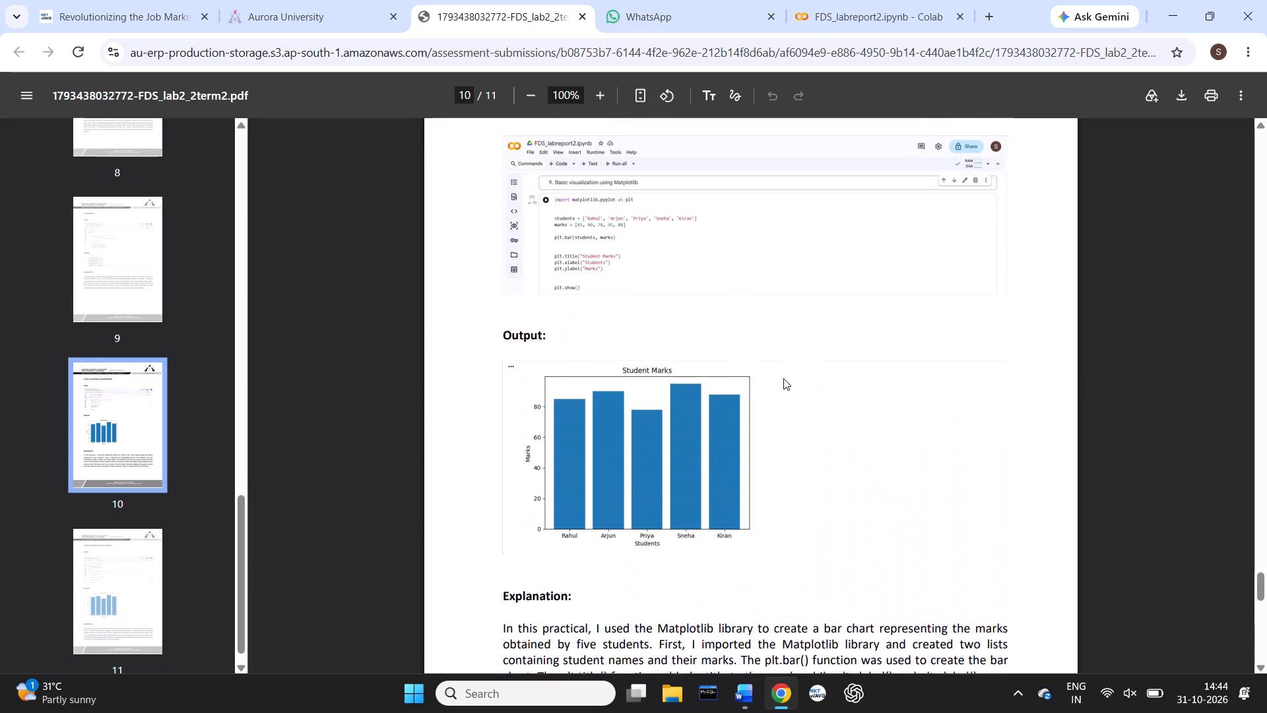
pyautogui.scroll(3, 783, 378)
pyautogui.scroll(-1, 783, 378)
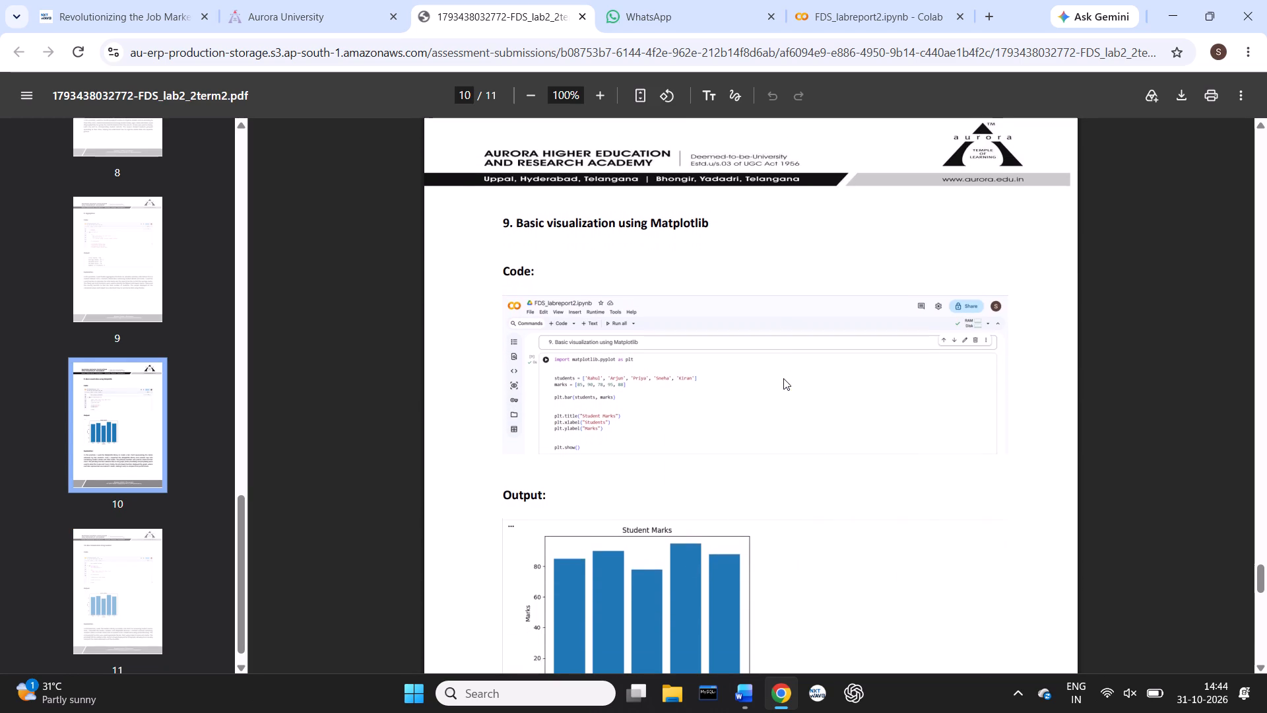
pyautogui.scroll(-1, 783, 378)
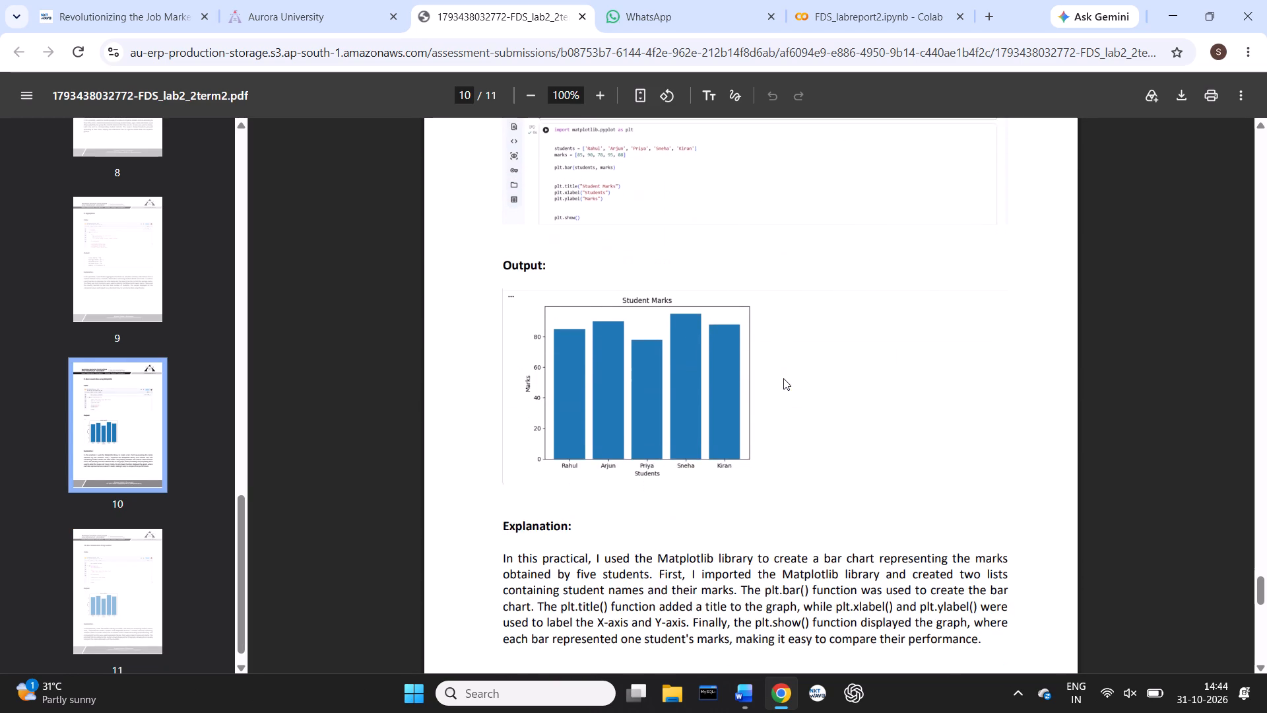
pyautogui.scroll(-3, 783, 378)
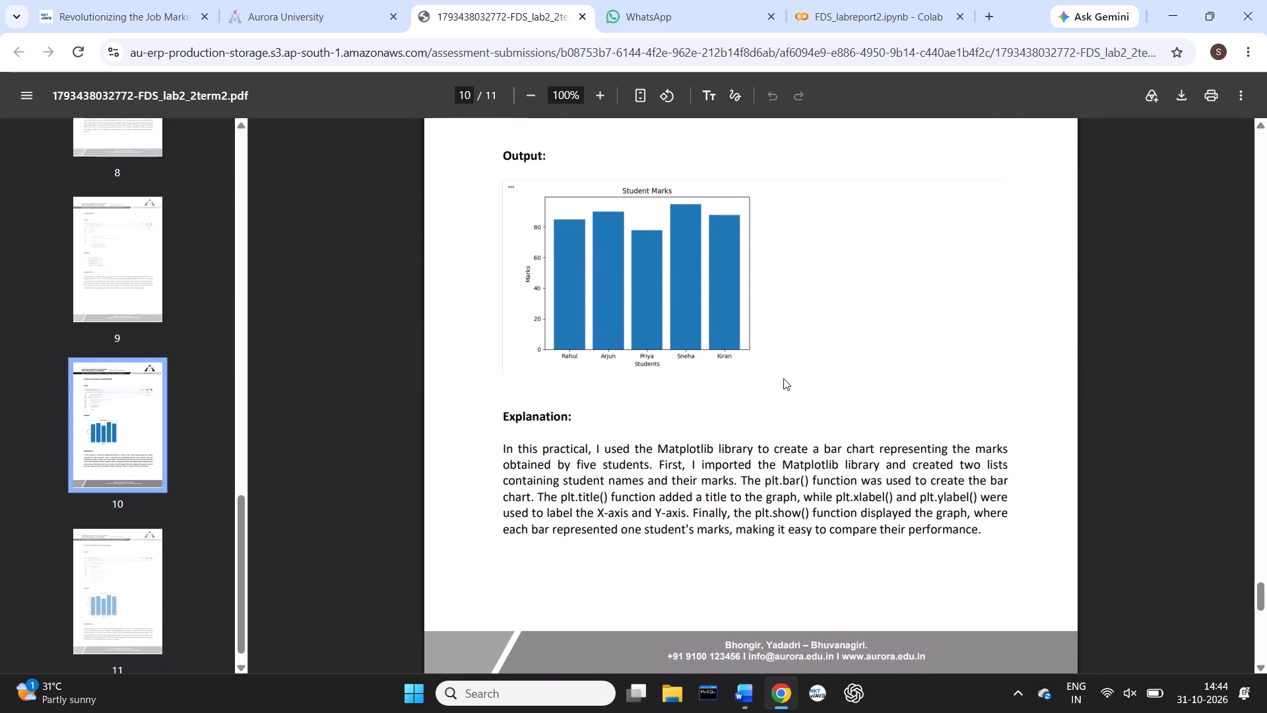
pyautogui.scroll(-1, 783, 378)
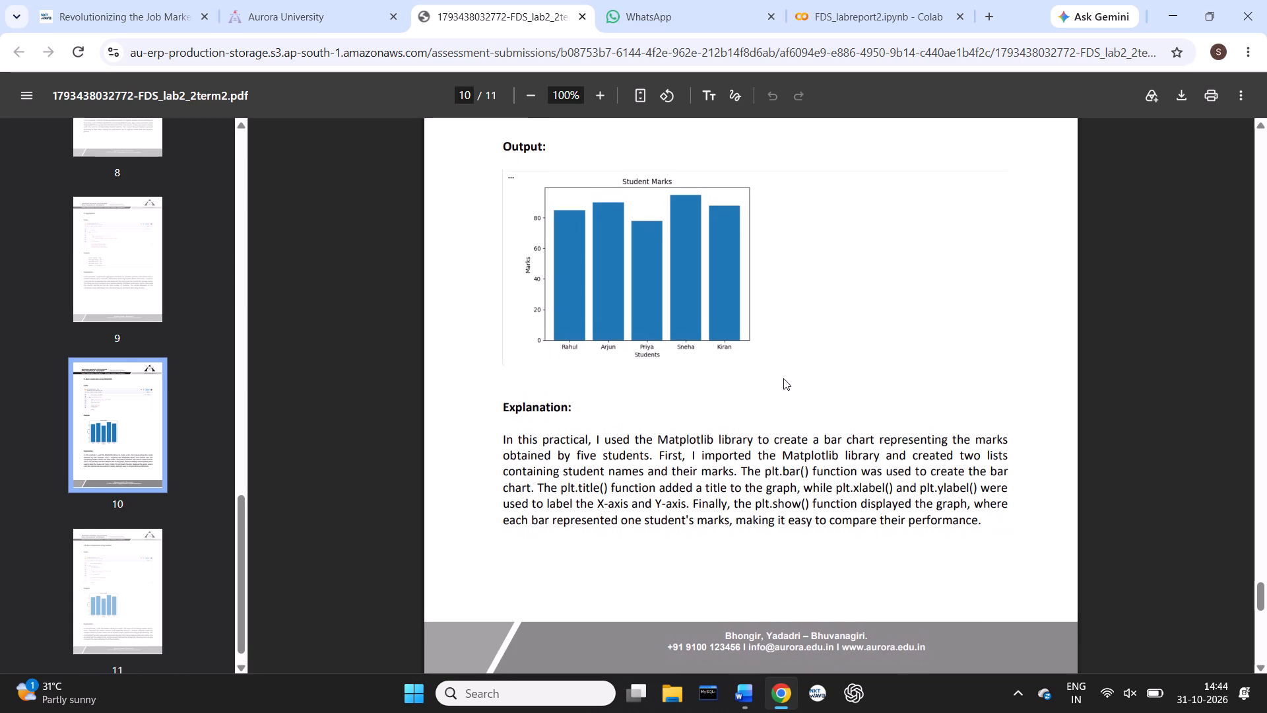